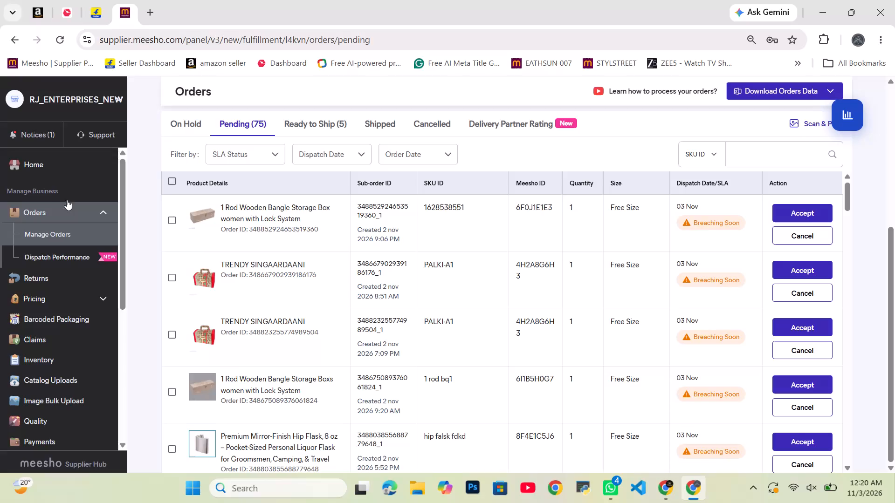
Check the ready-to-ship and on-hold order lists, and accept all pending orders in bulk.
{"action": "left_click", "coordinate": [279, 125]}
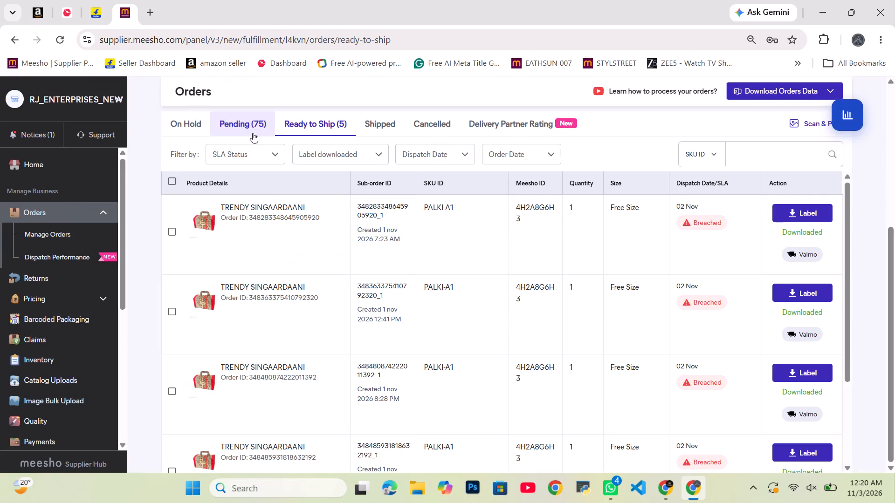
{"action": "left_click", "coordinate": [248, 129]}
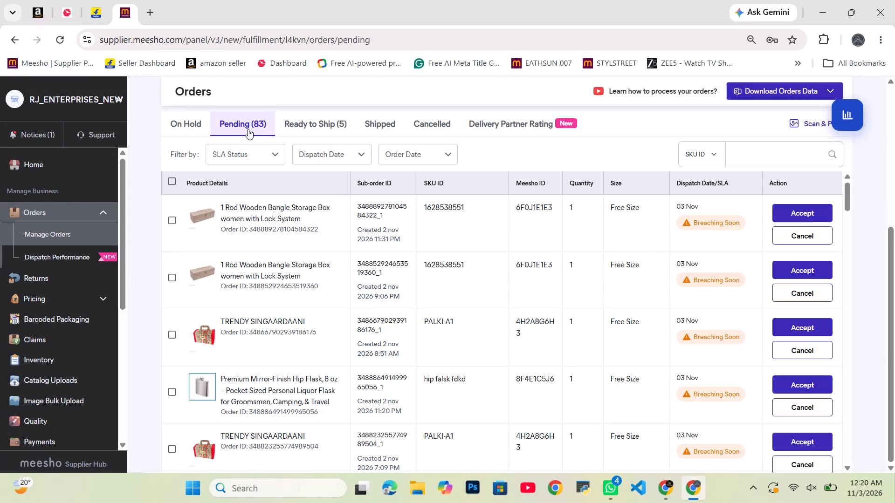
{"action": "left_click", "coordinate": [172, 118]}
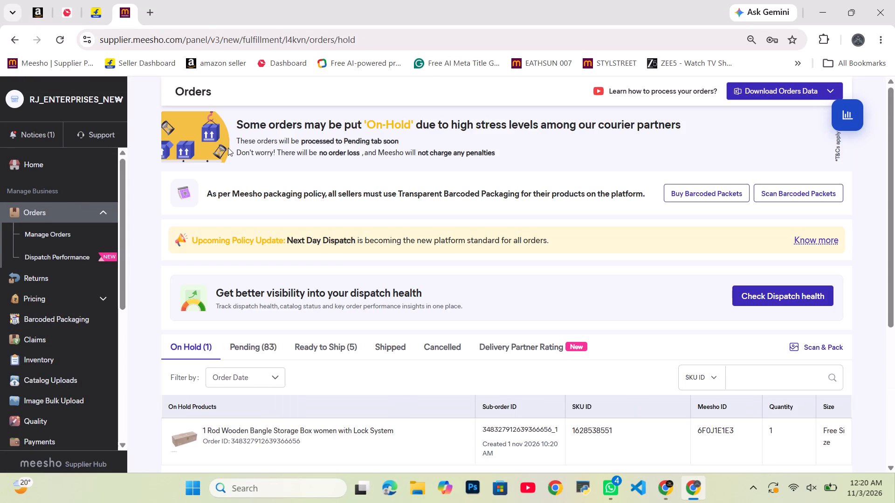
{"action": "scroll", "coordinate": [230, 151], "scroll_direction": "down", "scroll_amount": 3}
{"action": "left_click", "coordinate": [250, 156]}
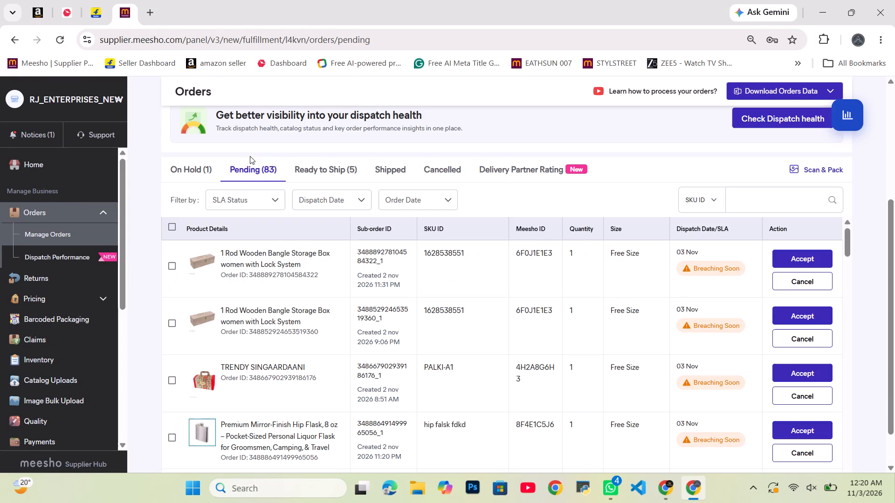
{"action": "left_click", "coordinate": [173, 227]}
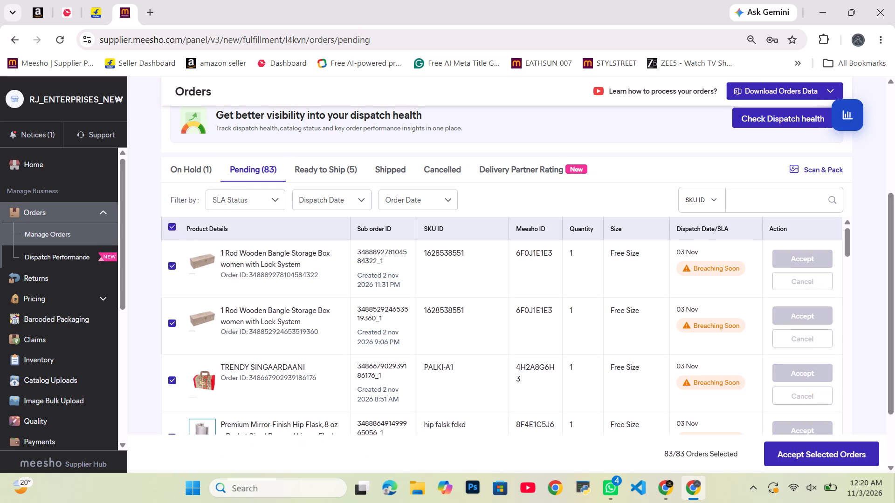
{"action": "left_click", "coordinate": [820, 454]}
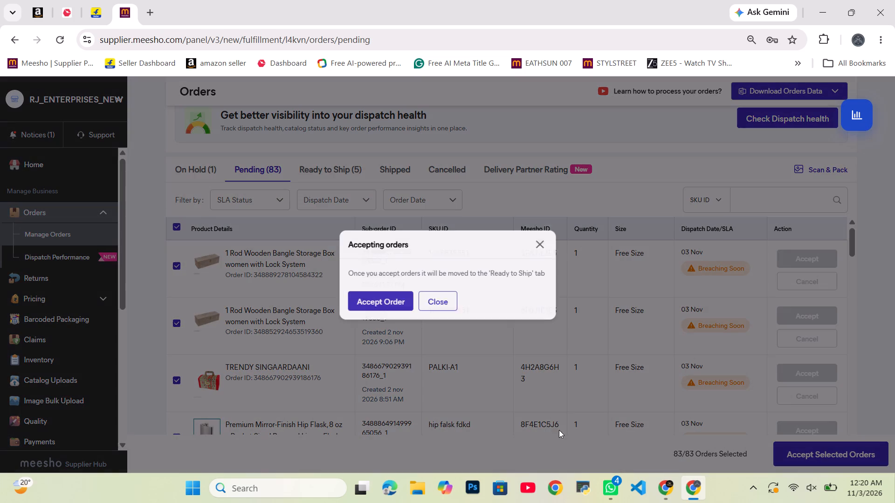
{"action": "left_click", "coordinate": [394, 300]}
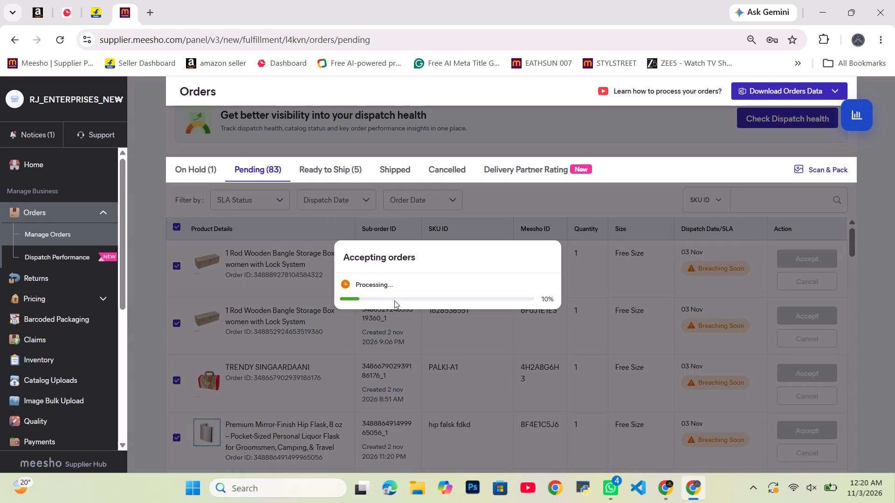
Check the Pending and Ready to Ship lists while the bulk acceptance is processing.
{"action": "left_click", "coordinate": [339, 170]}
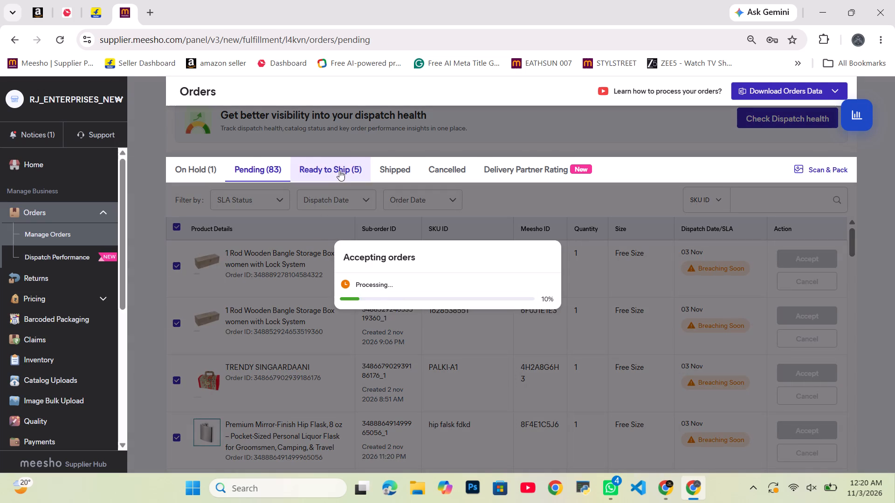
{"action": "left_click", "coordinate": [245, 172]}
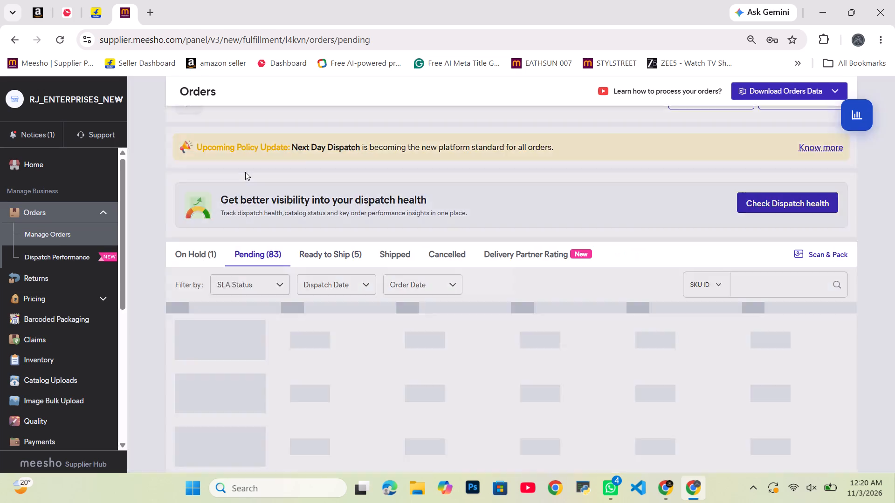
{"action": "left_click", "coordinate": [332, 248]}
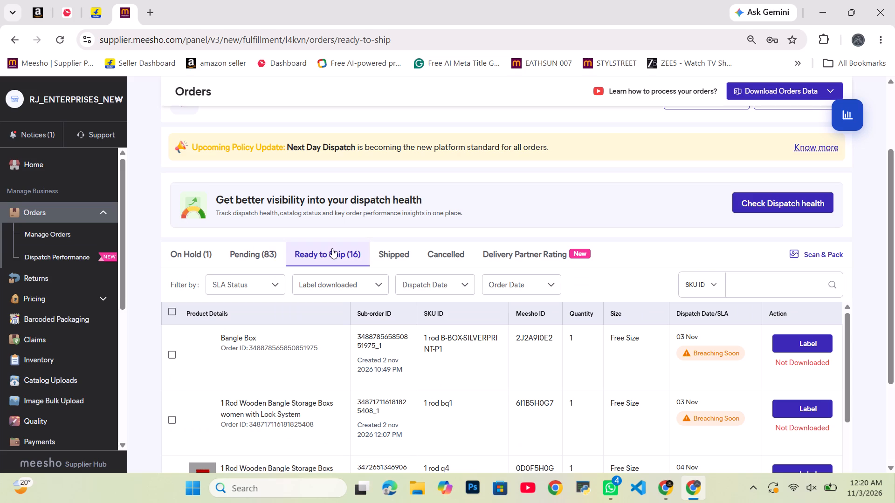
{"action": "left_click", "coordinate": [271, 260]}
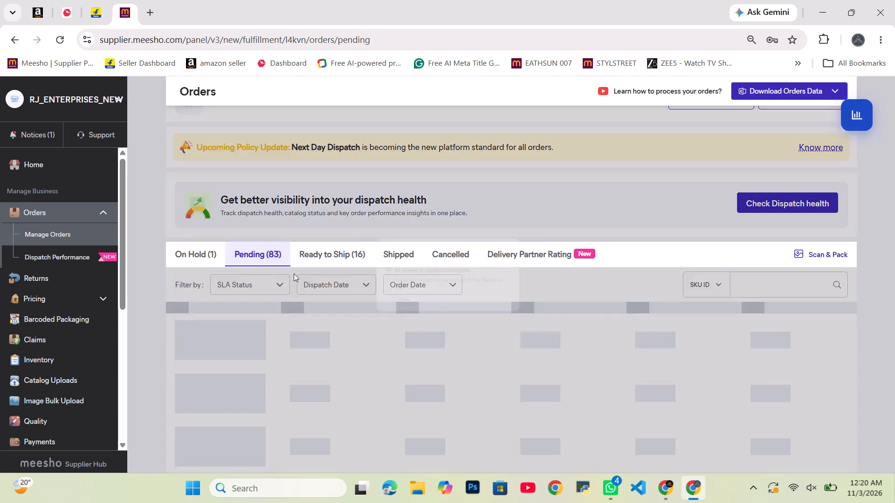
{"action": "left_click", "coordinate": [370, 309]}
{"action": "left_click", "coordinate": [330, 263]}
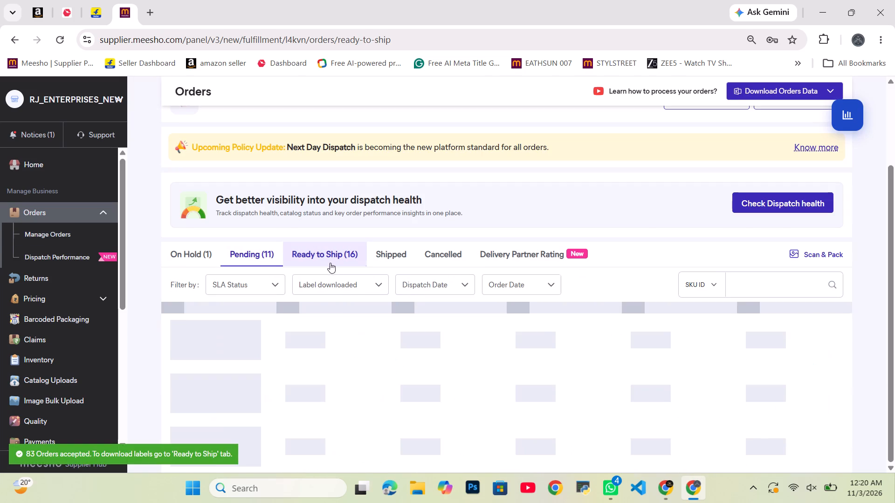
{"action": "left_click", "coordinate": [230, 254]}
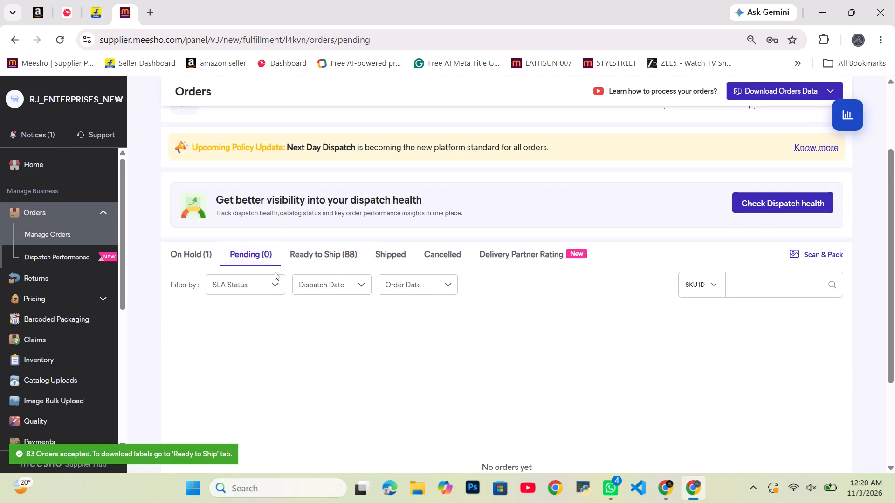
Filter the ready-to-ship orders to Label Downloaded - No and generate labels for all of them.
{"action": "left_click", "coordinate": [340, 258]}
{"action": "left_click", "coordinate": [303, 284]}
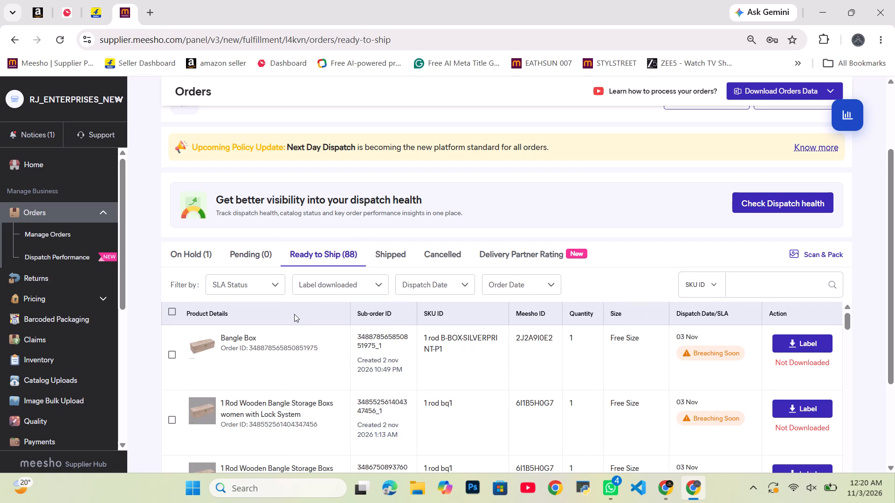
{"action": "left_click", "coordinate": [304, 330]}
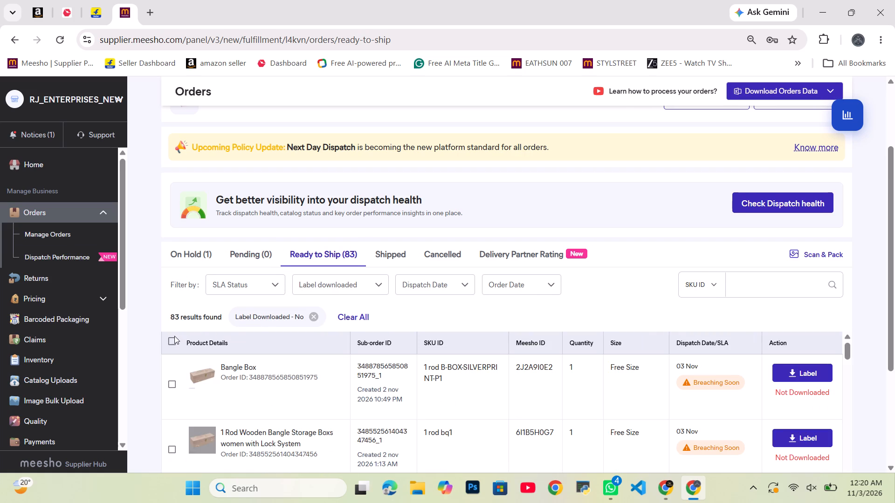
{"action": "left_click", "coordinate": [174, 338]}
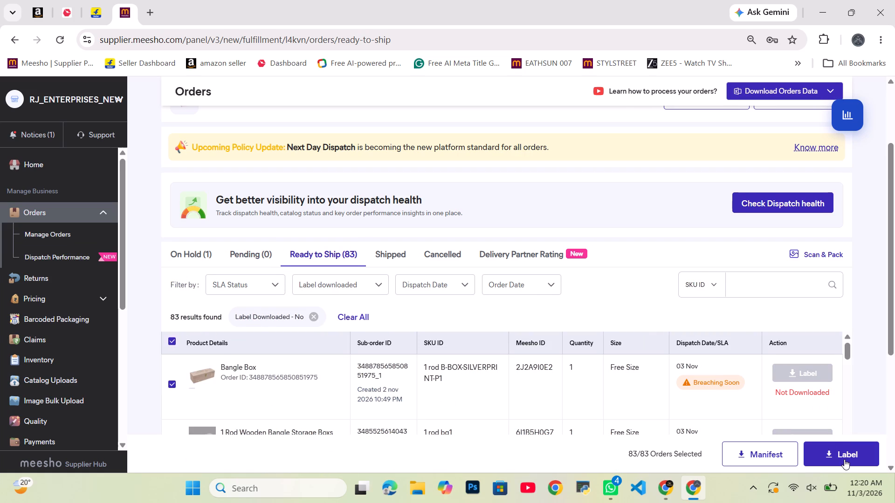
{"action": "left_click", "coordinate": [844, 459]}
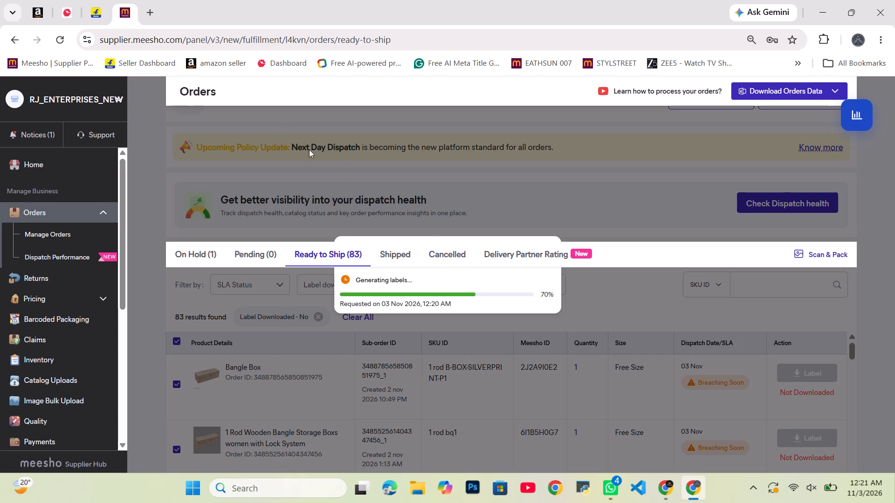
Open the bookmarked Meesho Label Crop & Sort Tool in a new browser tab.
{"action": "left_click", "coordinate": [153, 11]}
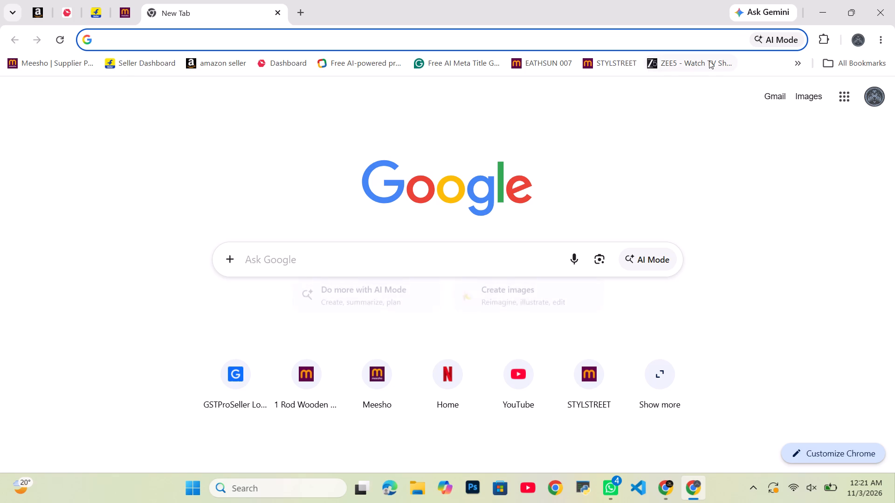
{"action": "left_click", "coordinate": [799, 61]}
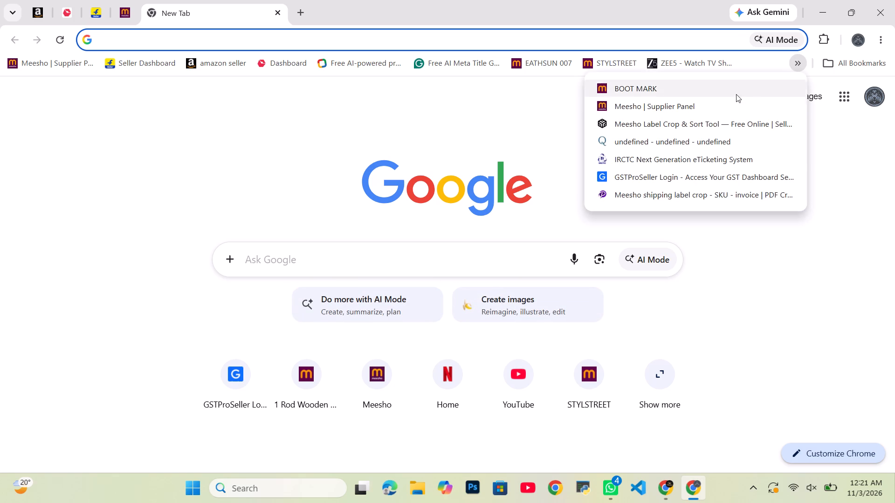
{"action": "left_click", "coordinate": [638, 127]}
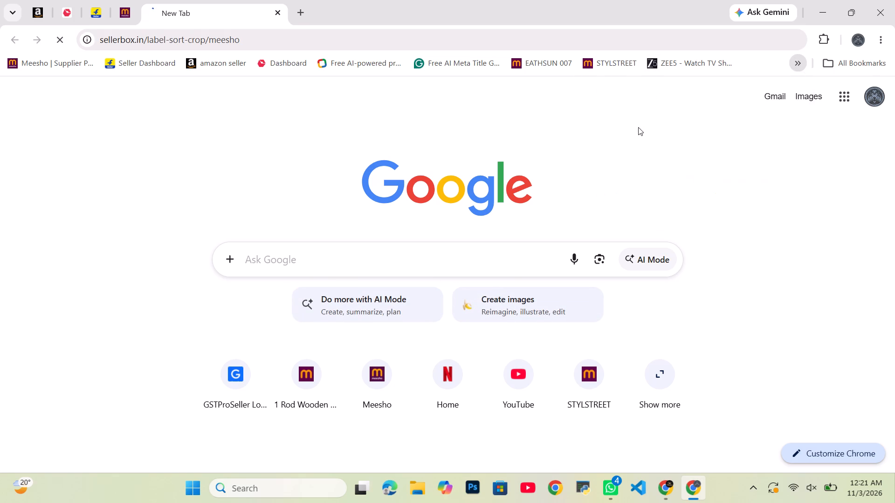
{"action": "scroll", "coordinate": [555, 195], "scroll_direction": "down", "scroll_amount": 1}
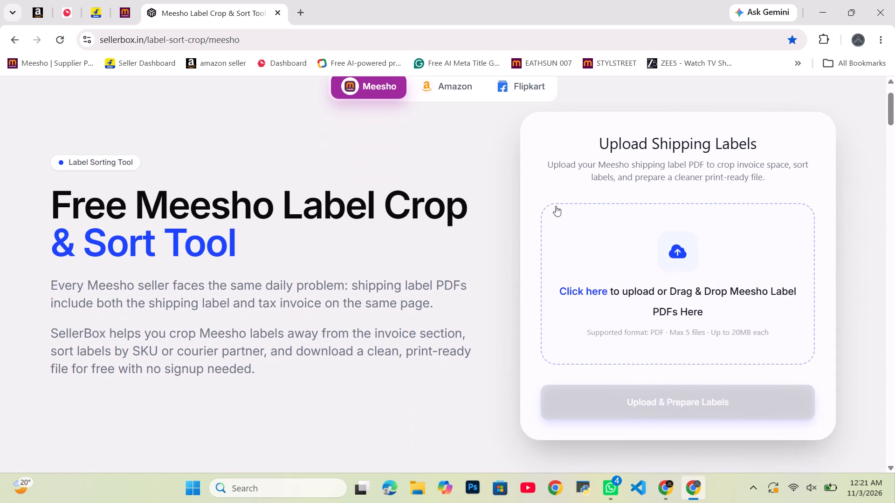
Return to the Meesho supplier panel and download the generated labels PDF without the manifest.
{"action": "left_click", "coordinate": [124, 17]}
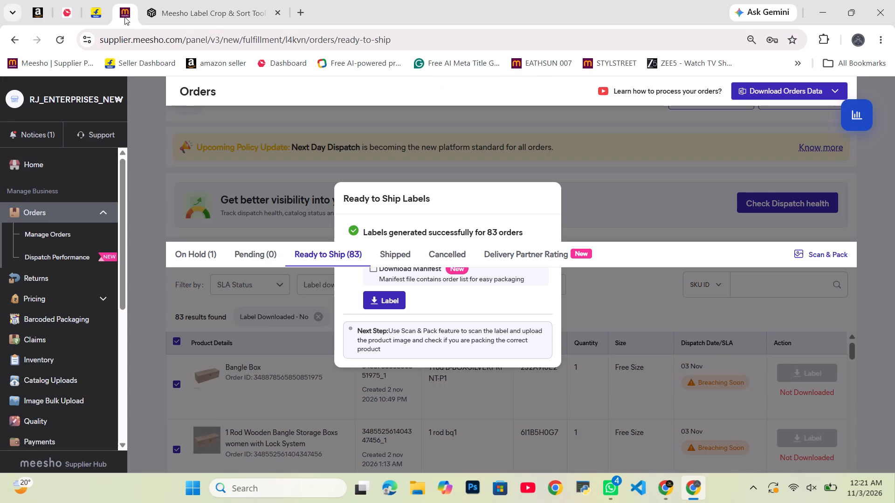
{"action": "left_click", "coordinate": [375, 301]}
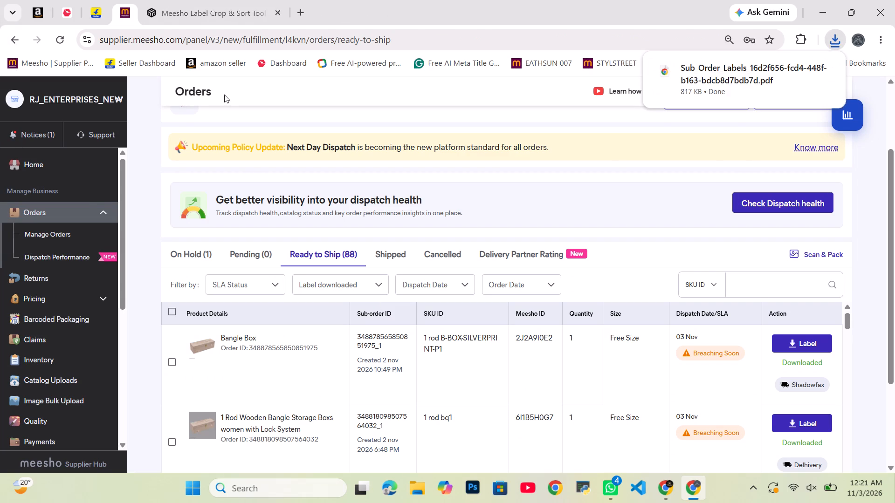
Upload the newly downloaded Sub_Order_Labels PDF to the SellerBox label tool and prepare the labels.
{"action": "left_click", "coordinate": [213, 0]}
{"action": "left_click", "coordinate": [680, 257]}
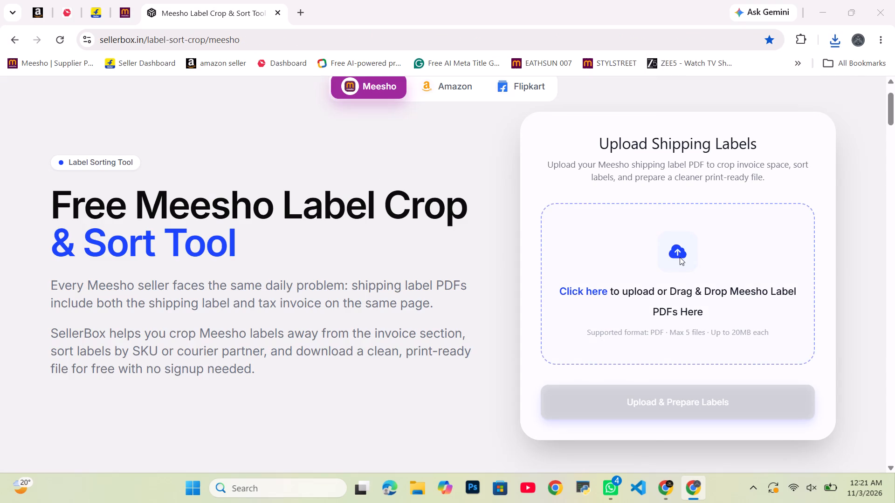
{"action": "double_click", "coordinate": [227, 221]}
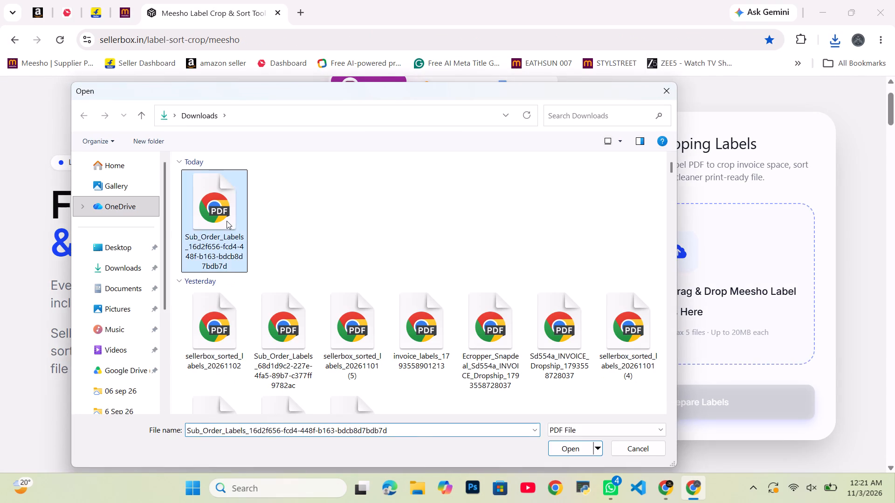
{"action": "left_click", "coordinate": [613, 327]}
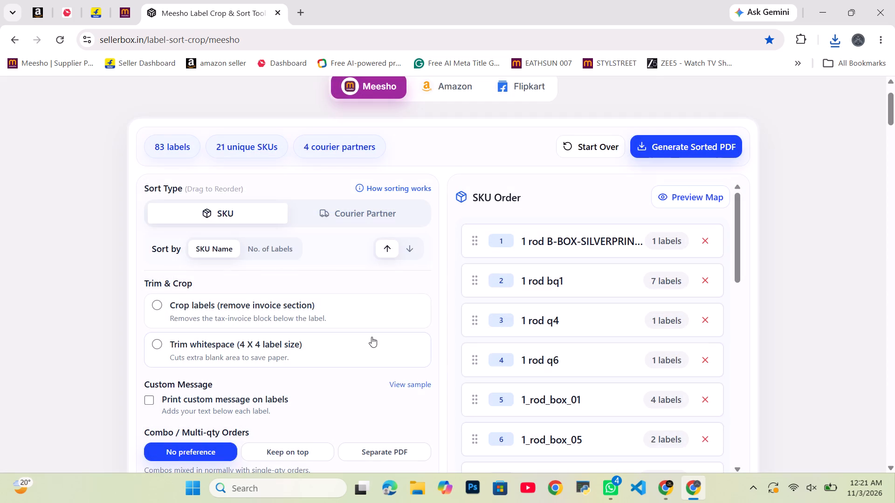
Set the labels to be cropped without the invoice section, with No preference for combo and multi-quantity orders.
{"action": "scroll", "coordinate": [273, 325], "scroll_direction": "down", "scroll_amount": 1}
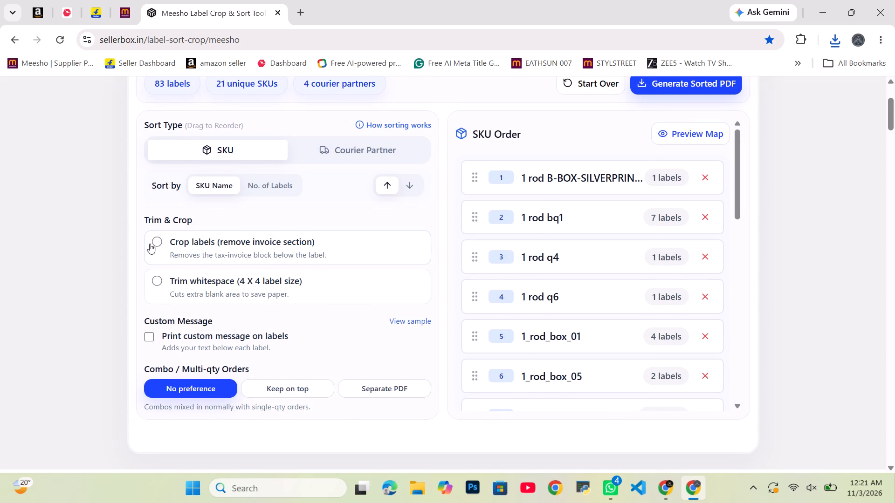
{"action": "left_click", "coordinate": [153, 244]}
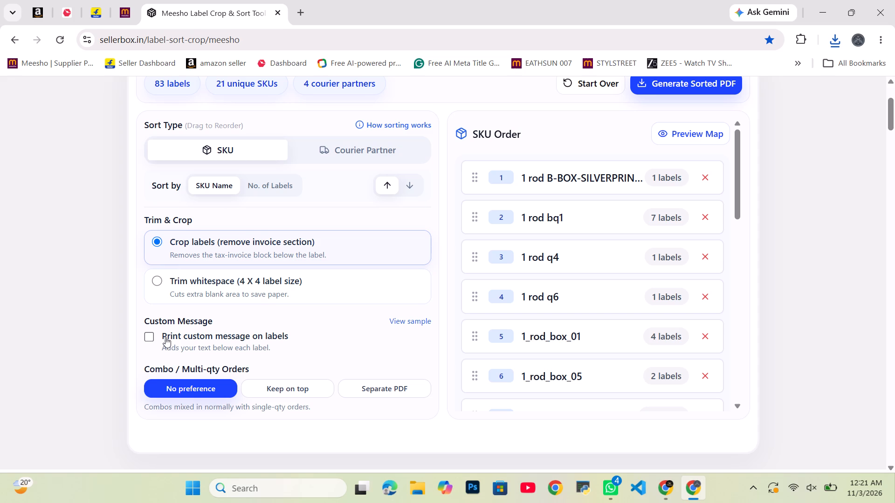
{"action": "left_click", "coordinate": [278, 393]}
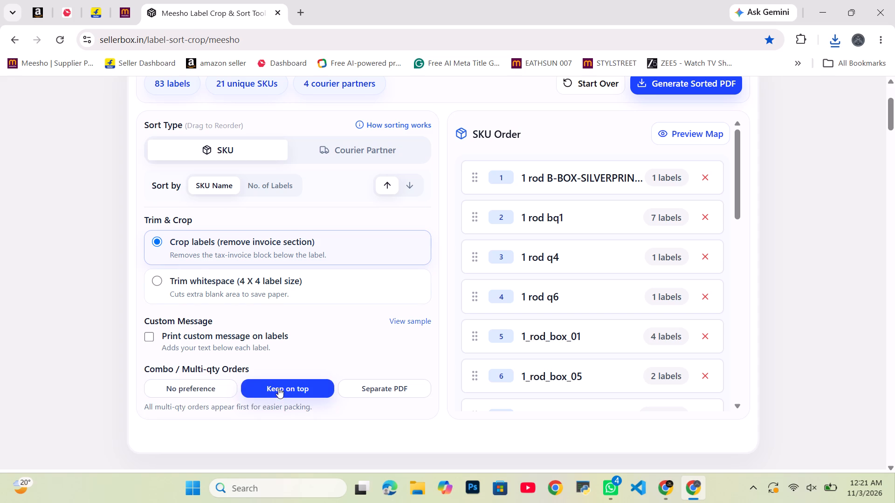
{"action": "left_click", "coordinate": [210, 391]}
Enable printing a custom message on the labels and view the custom message sample.
{"action": "scroll", "coordinate": [268, 341], "scroll_direction": "down", "scroll_amount": 1}
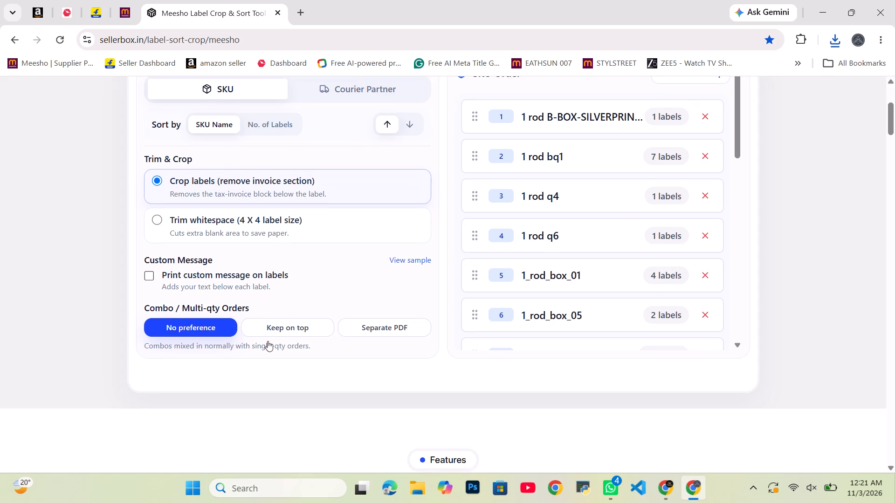
{"action": "left_click", "coordinate": [147, 275]}
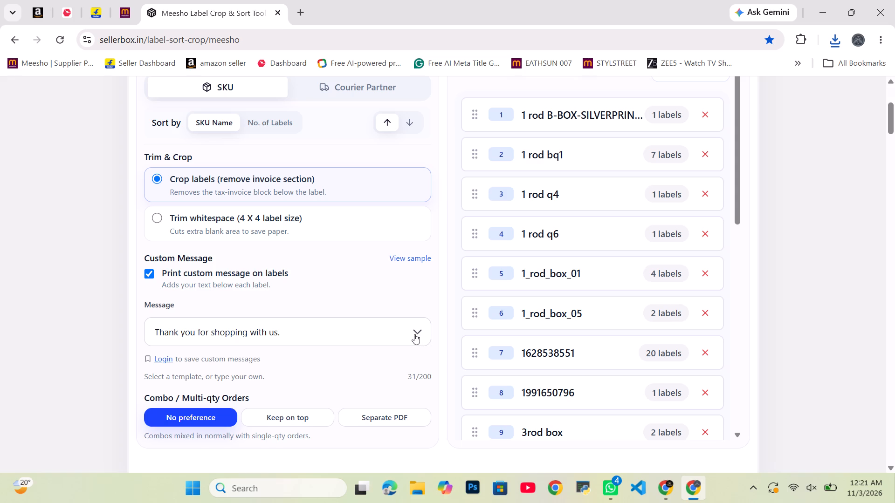
{"action": "left_click", "coordinate": [400, 261]}
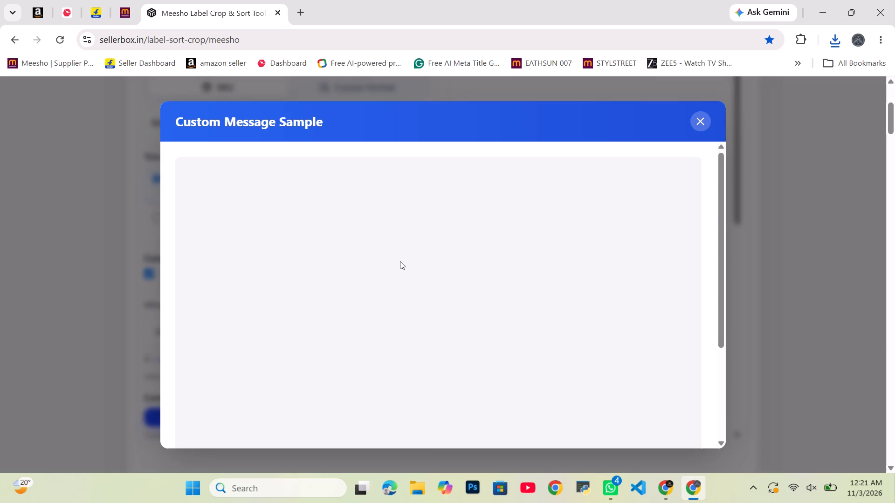
{"action": "scroll", "coordinate": [400, 261], "scroll_direction": "down", "scroll_amount": 5}
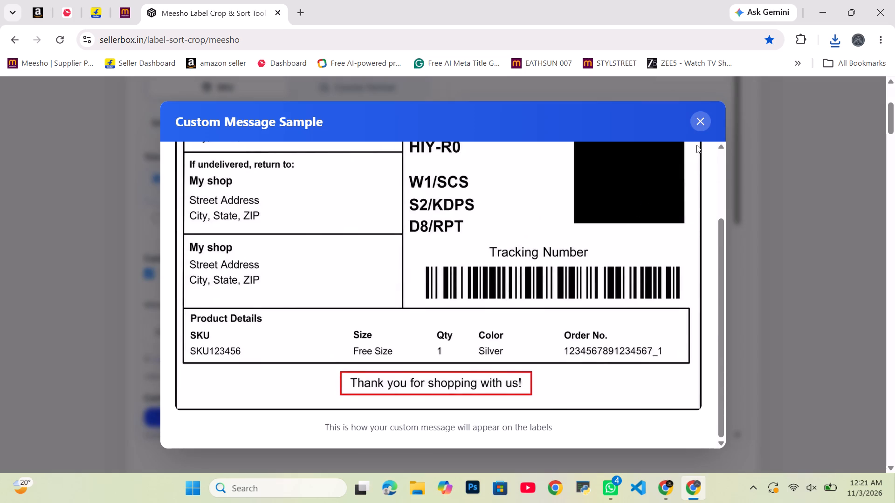
{"action": "left_click", "coordinate": [699, 120]}
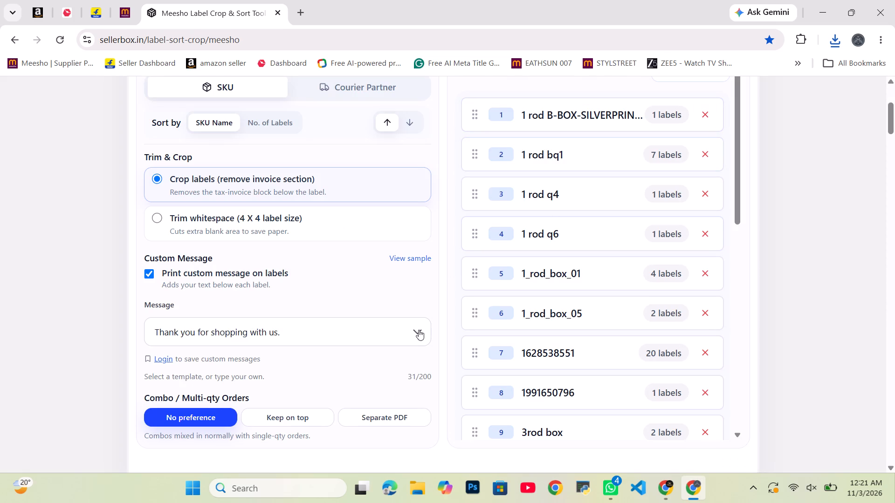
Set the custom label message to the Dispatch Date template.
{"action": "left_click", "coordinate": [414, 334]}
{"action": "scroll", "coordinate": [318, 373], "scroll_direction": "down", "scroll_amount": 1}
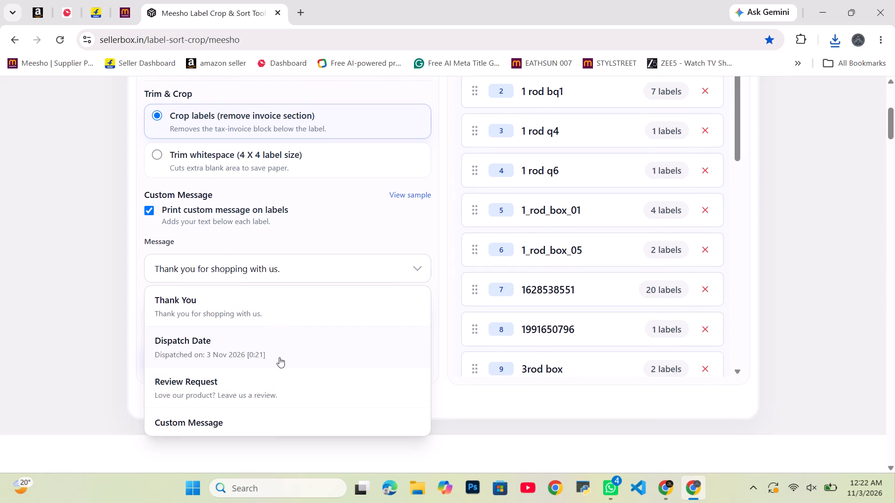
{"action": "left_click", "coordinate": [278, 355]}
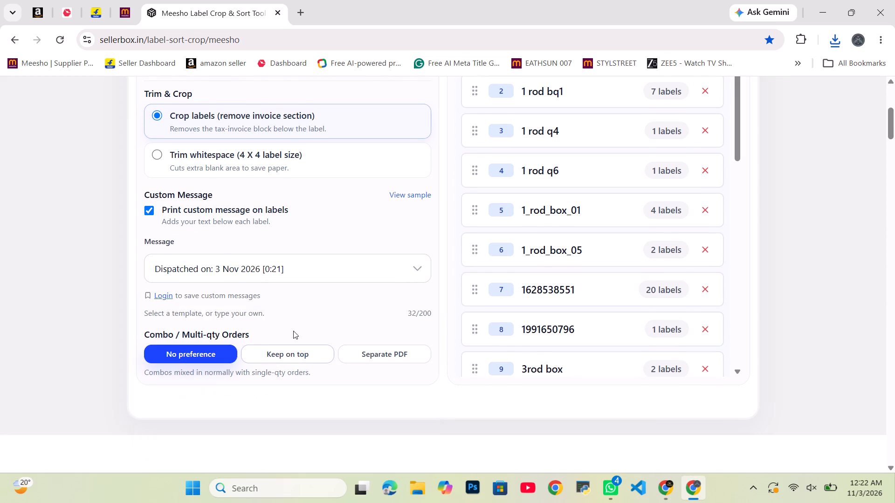
View the custom message sample to check where the message prints on the label, and close it.
{"action": "left_click", "coordinate": [408, 196]}
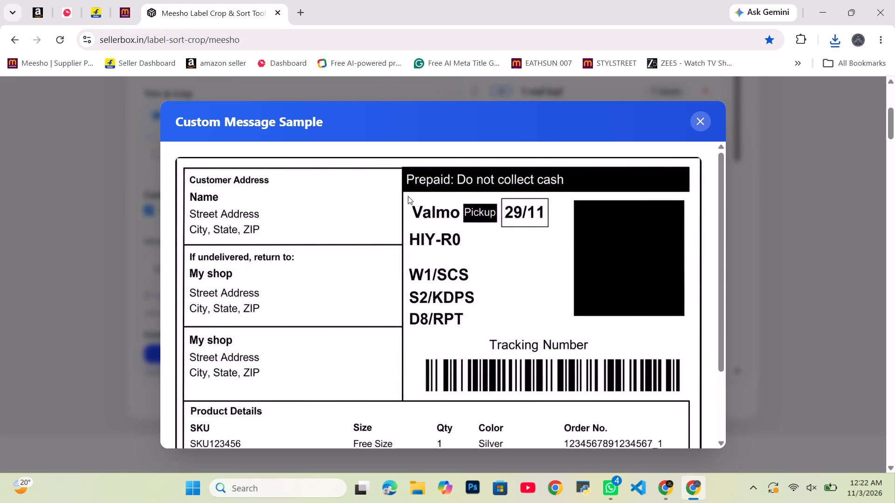
{"action": "scroll", "coordinate": [432, 224], "scroll_direction": "down", "scroll_amount": 6}
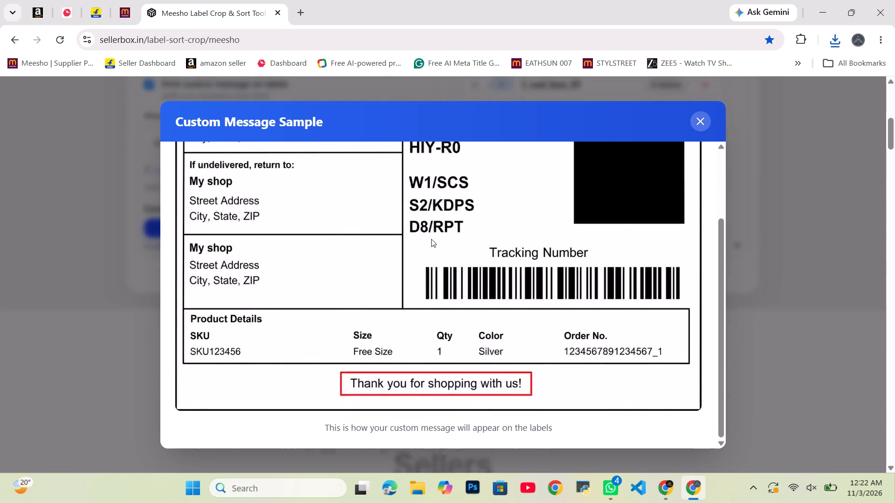
{"action": "scroll", "coordinate": [614, 240], "scroll_direction": "up", "scroll_amount": 3}
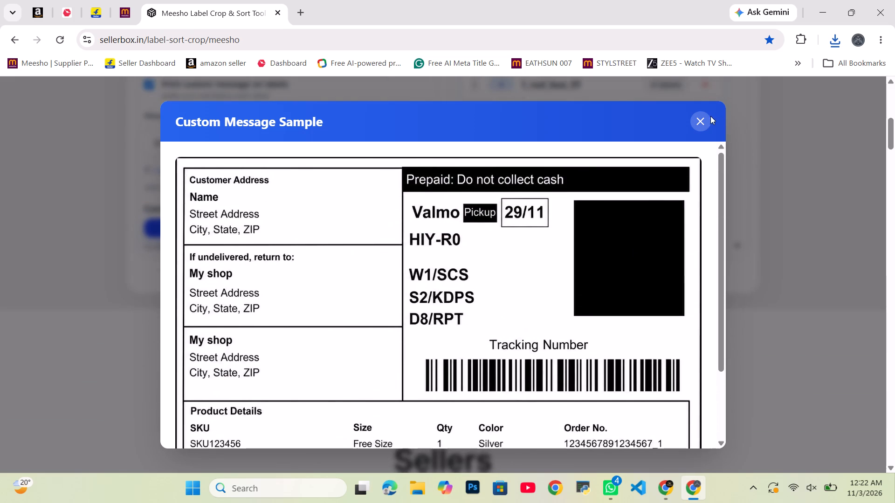
{"action": "left_click", "coordinate": [701, 123]}
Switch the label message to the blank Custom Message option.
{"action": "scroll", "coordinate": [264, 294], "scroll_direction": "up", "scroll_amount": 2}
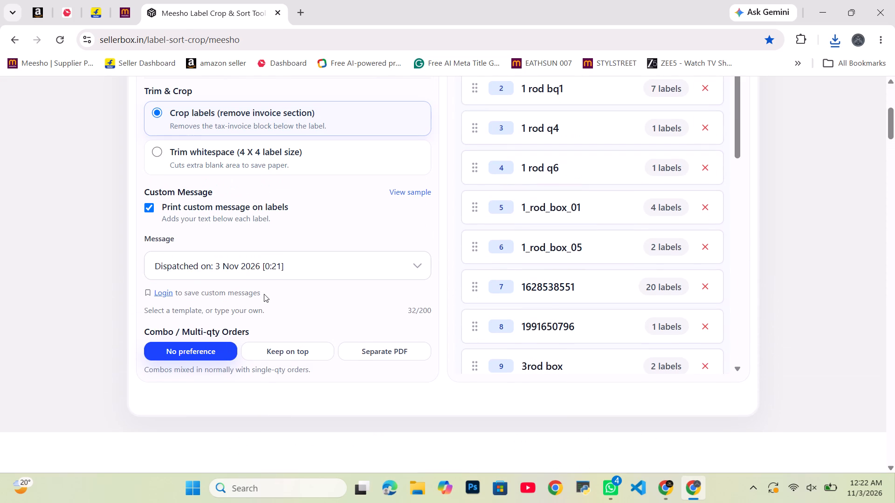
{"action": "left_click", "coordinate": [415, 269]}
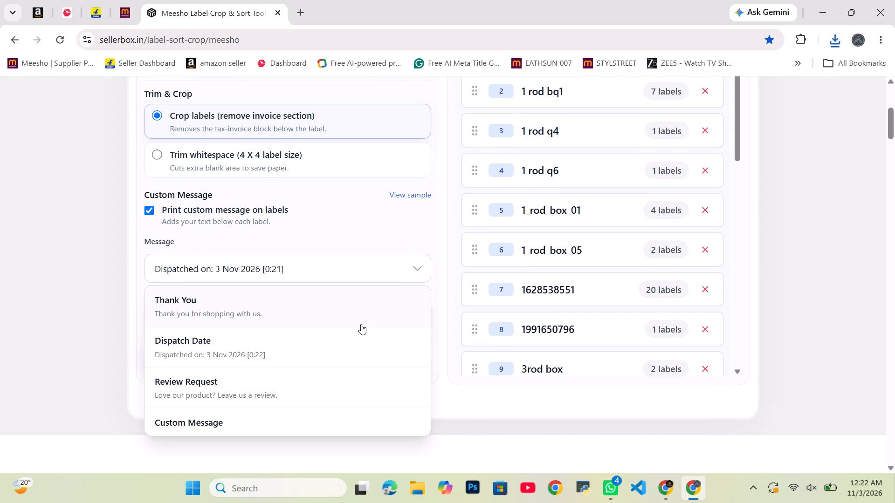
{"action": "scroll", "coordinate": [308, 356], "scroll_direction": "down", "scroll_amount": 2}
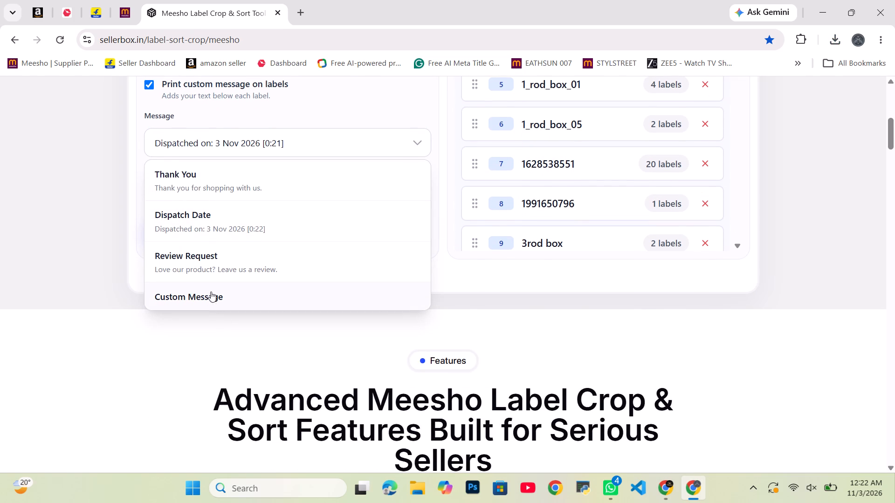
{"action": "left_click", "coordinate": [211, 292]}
Set the label message to the Review Request template, "Love our product? Leave us a review.".
{"action": "scroll", "coordinate": [366, 224], "scroll_direction": "up", "scroll_amount": 1}
{"action": "left_click", "coordinate": [417, 212]}
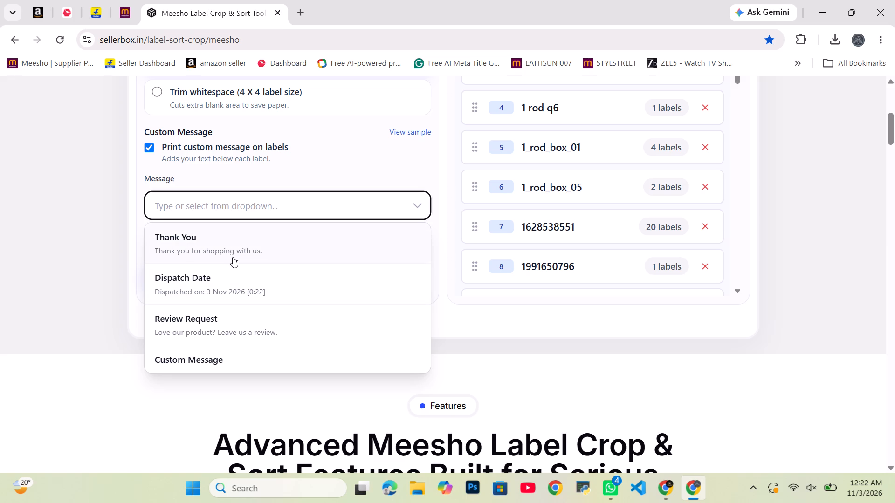
{"action": "left_click", "coordinate": [225, 328]}
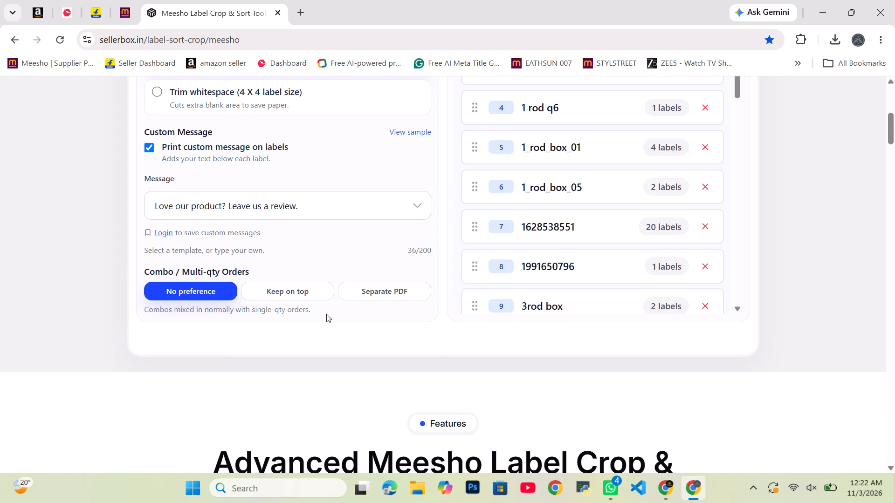
Generate the sorted labels PDF and download it.
{"action": "scroll", "coordinate": [326, 314], "scroll_direction": "up", "scroll_amount": 4}
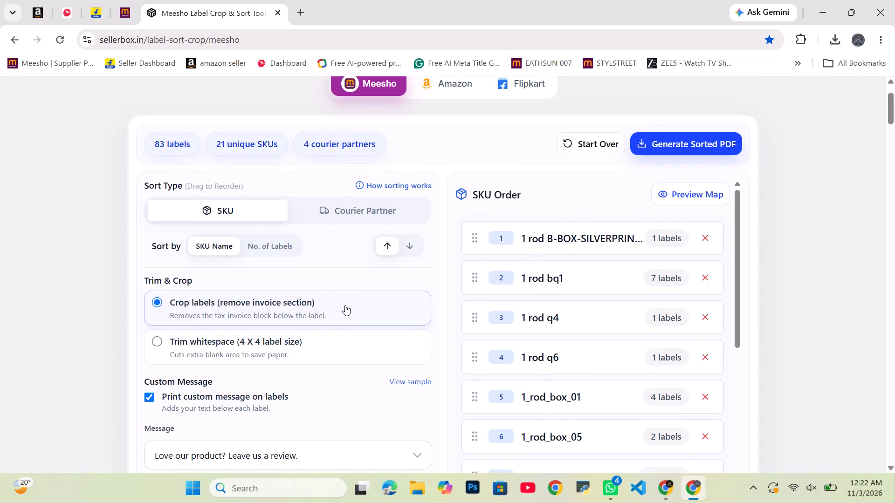
{"action": "scroll", "coordinate": [555, 192], "scroll_direction": "up", "scroll_amount": 1}
{"action": "left_click", "coordinate": [669, 204]}
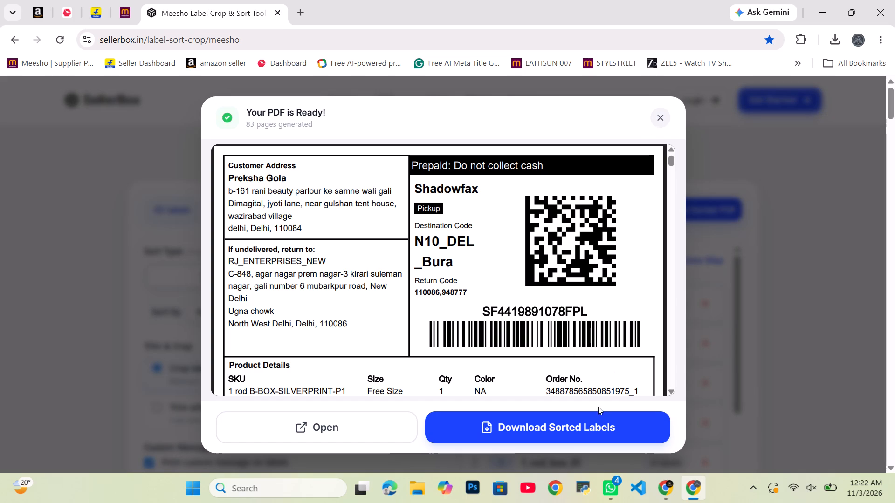
{"action": "left_click", "coordinate": [589, 422]}
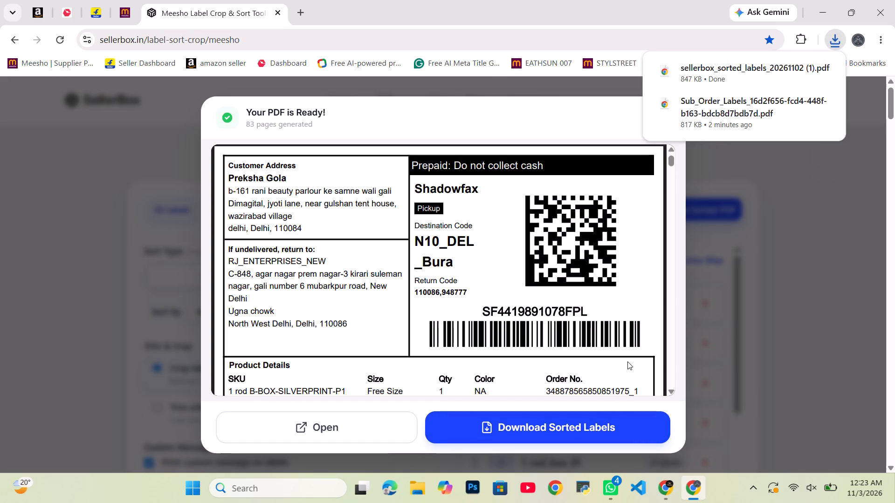
Open the downloaded sellerbox_sorted_labels PDF, print all its pages on the TSC TTP-244 Pro, and close the PDF and the label preview.
{"action": "left_click", "coordinate": [708, 76]}
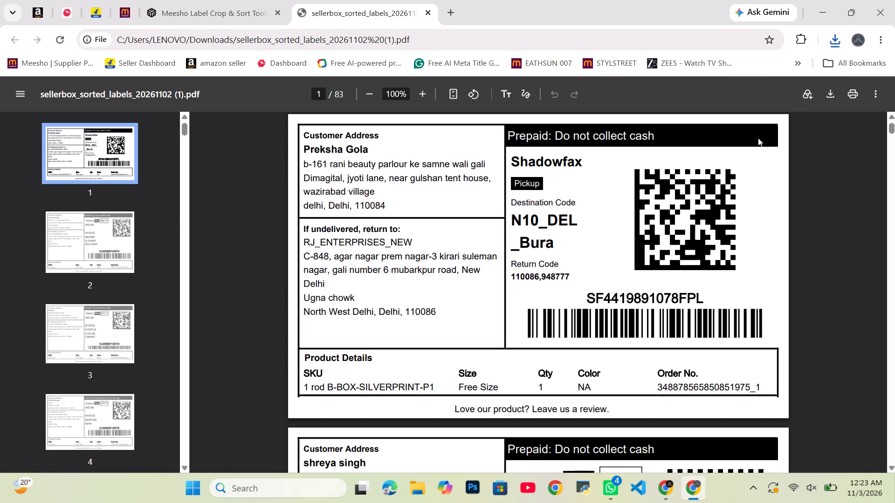
{"action": "left_click", "coordinate": [856, 92]}
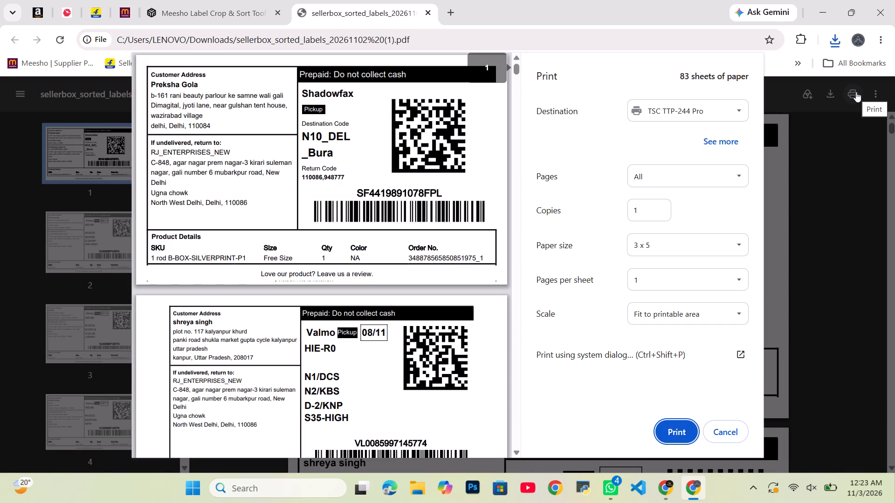
{"action": "left_click", "coordinate": [673, 428]}
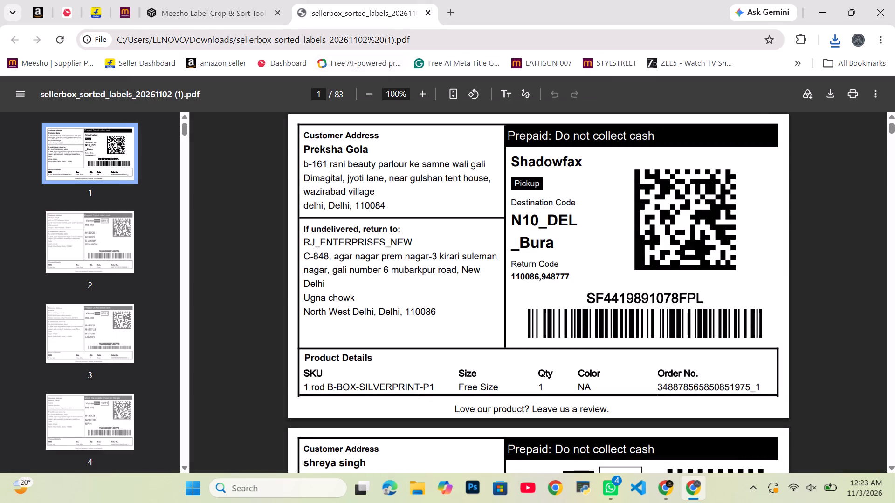
{"action": "left_click", "coordinate": [424, 12]}
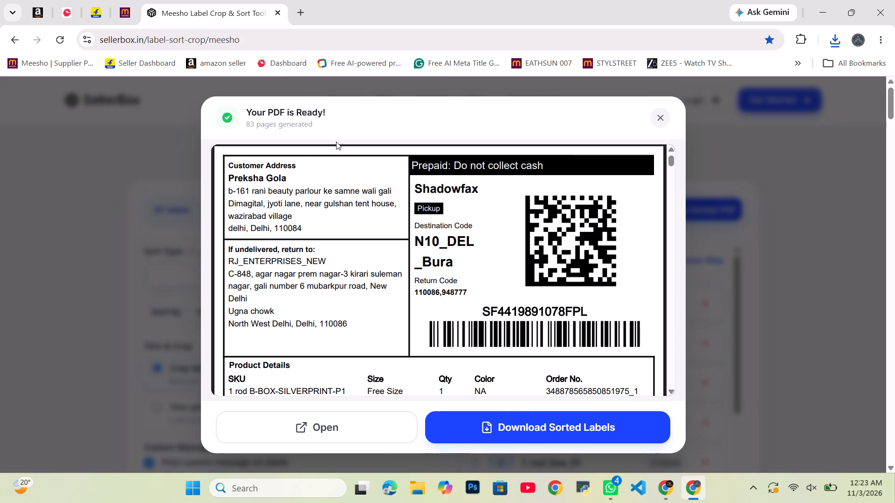
{"action": "left_click", "coordinate": [662, 119]}
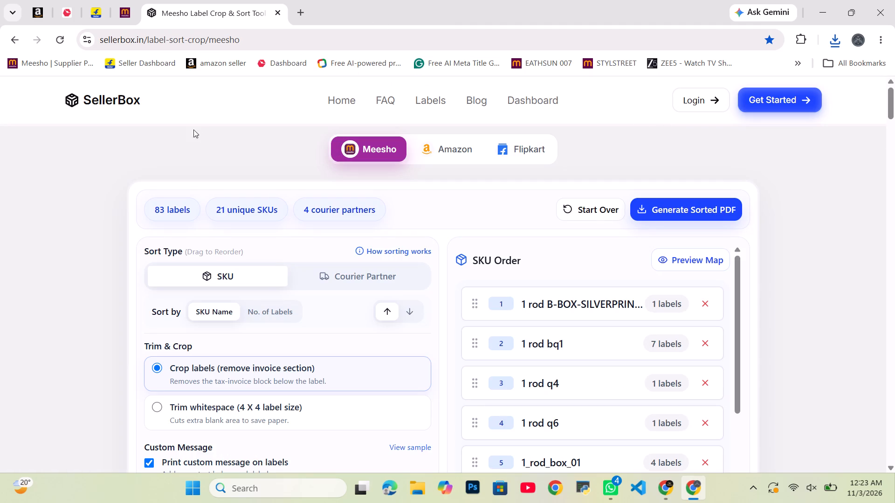
Switch to the Maxout Emporium supplier panel's browser window and accept all pending orders together.
{"action": "left_click", "coordinate": [124, 16]}
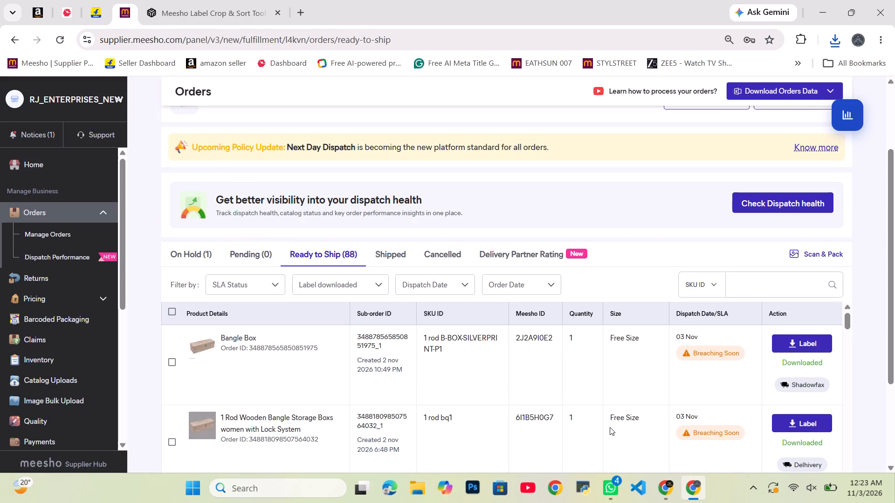
{"action": "left_click", "coordinate": [669, 483]}
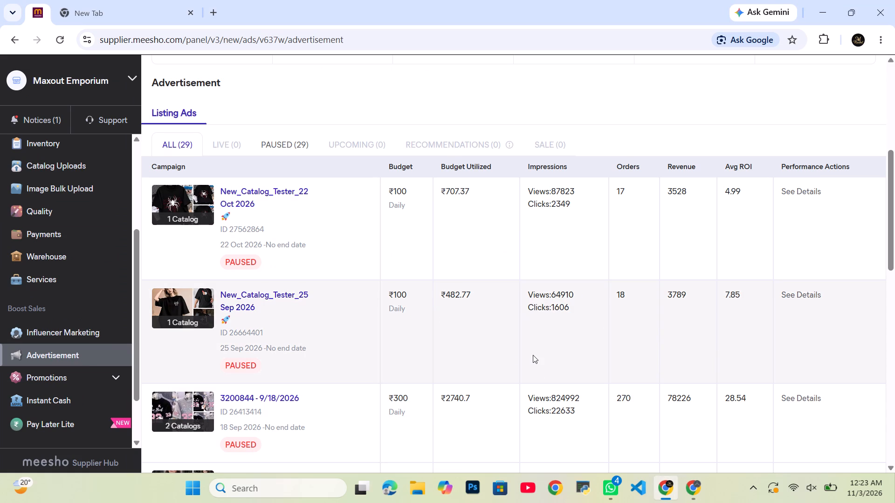
{"action": "scroll", "coordinate": [62, 288], "scroll_direction": "up", "scroll_amount": 2}
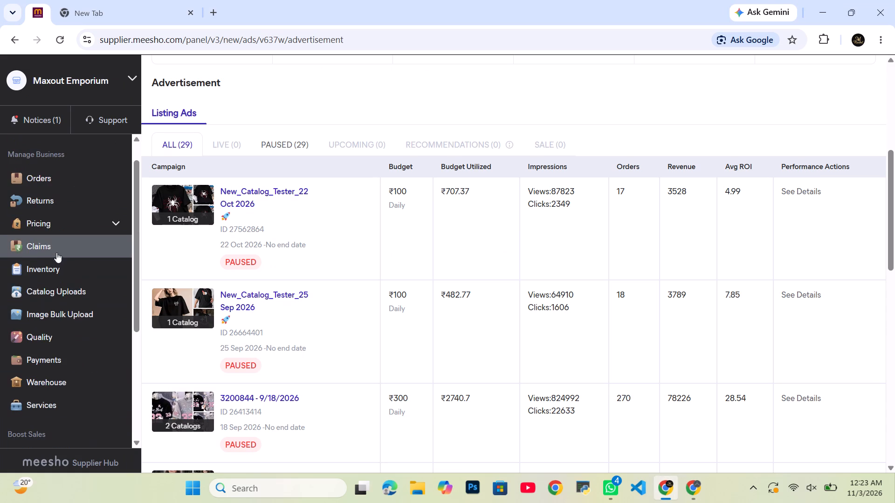
{"action": "left_click", "coordinate": [48, 192]}
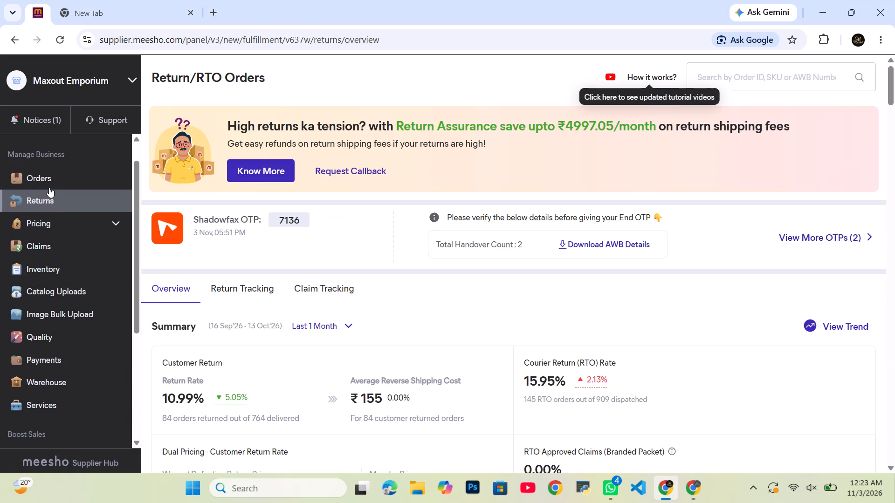
{"action": "left_click", "coordinate": [49, 179]}
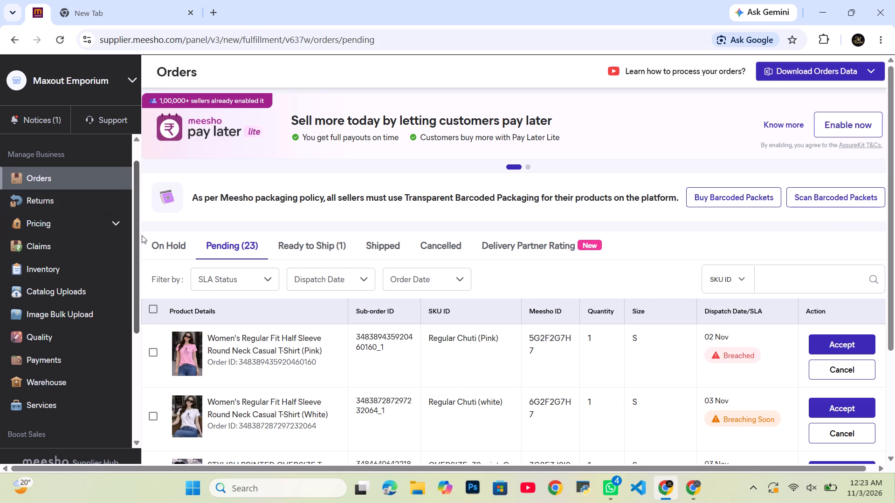
{"action": "left_click", "coordinate": [149, 313]}
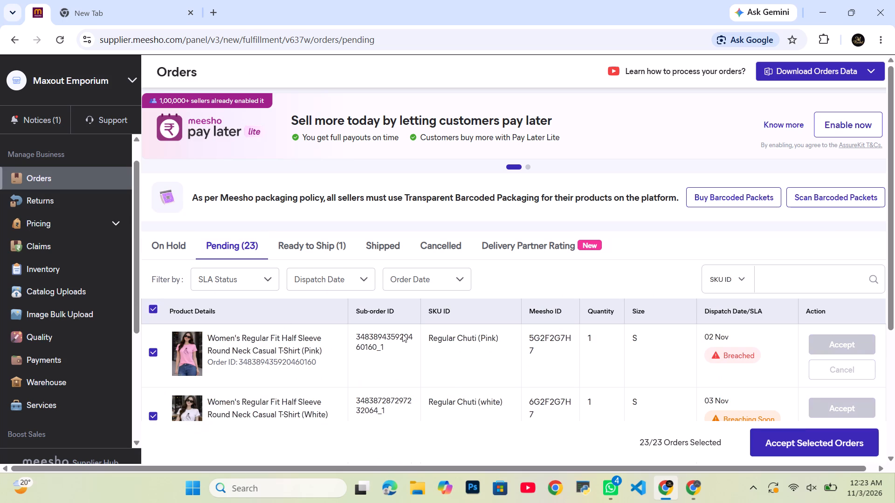
{"action": "left_click", "coordinate": [788, 442]}
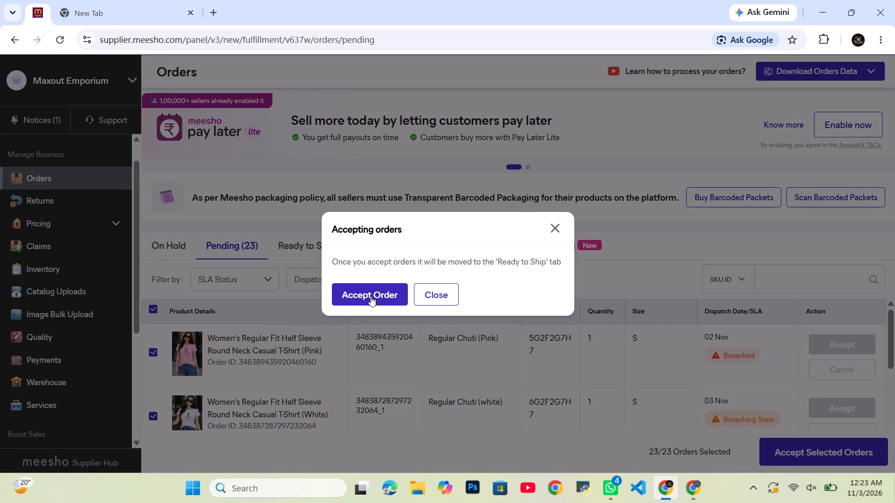
{"action": "left_click", "coordinate": [371, 296]}
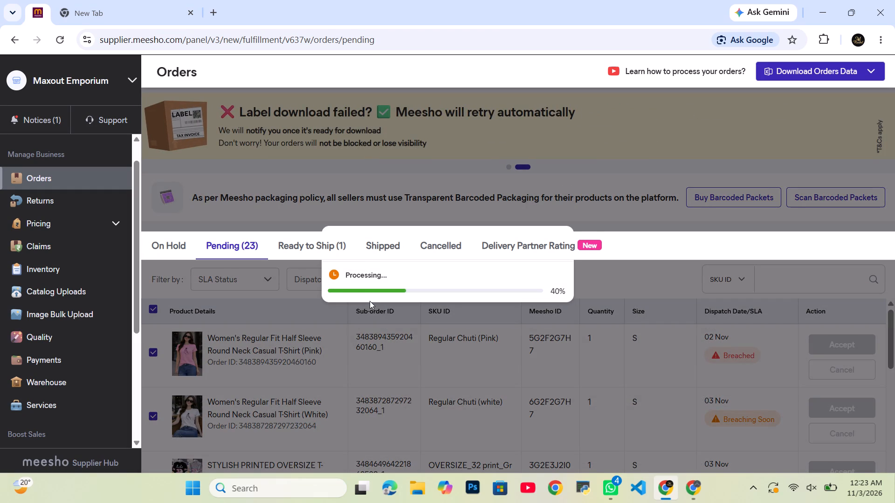
{"action": "left_click", "coordinate": [313, 234]}
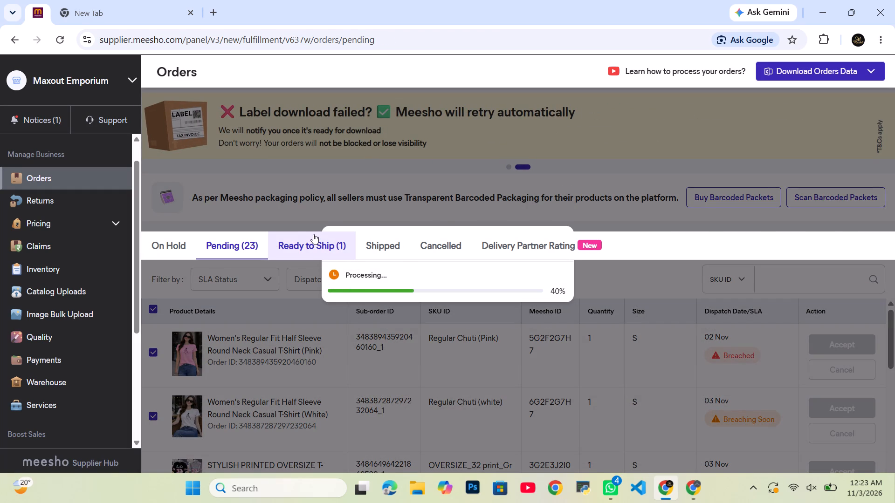
{"action": "left_click", "coordinate": [237, 251]}
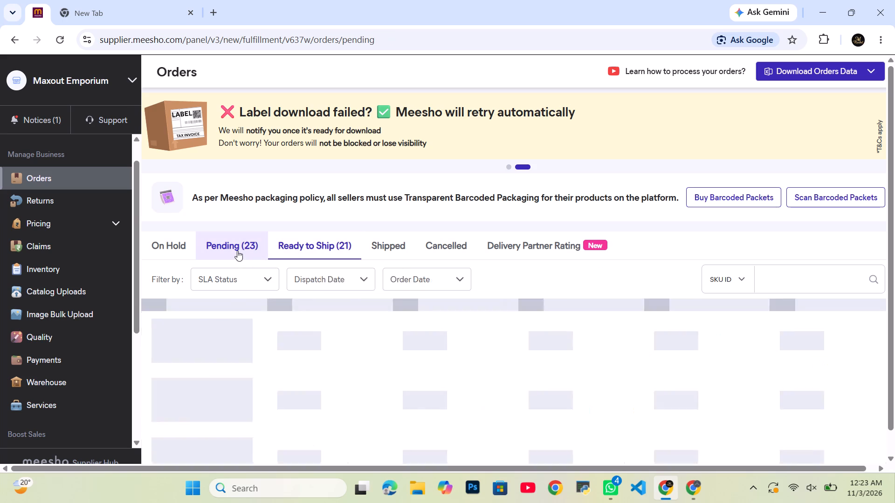
{"action": "left_click", "coordinate": [379, 303]}
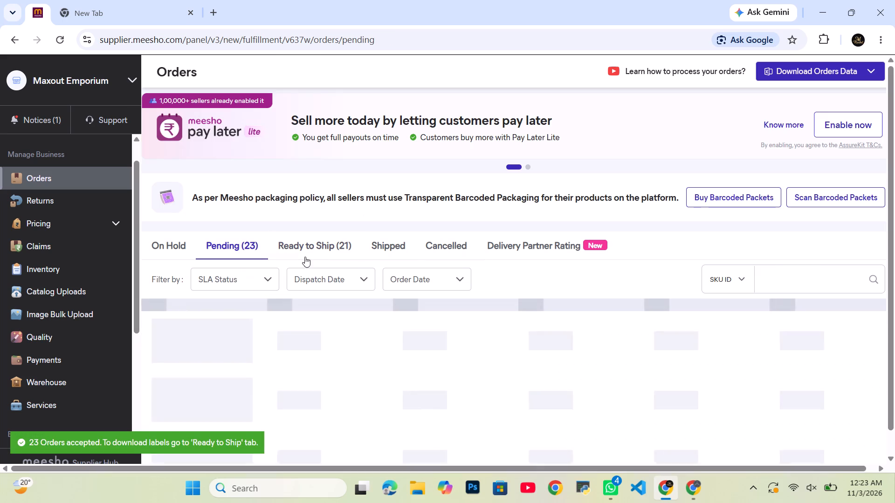
Reload the pending orders and accept the remaining Crop-Noprint-White order.
{"action": "left_click", "coordinate": [303, 248]}
{"action": "left_click", "coordinate": [241, 247]}
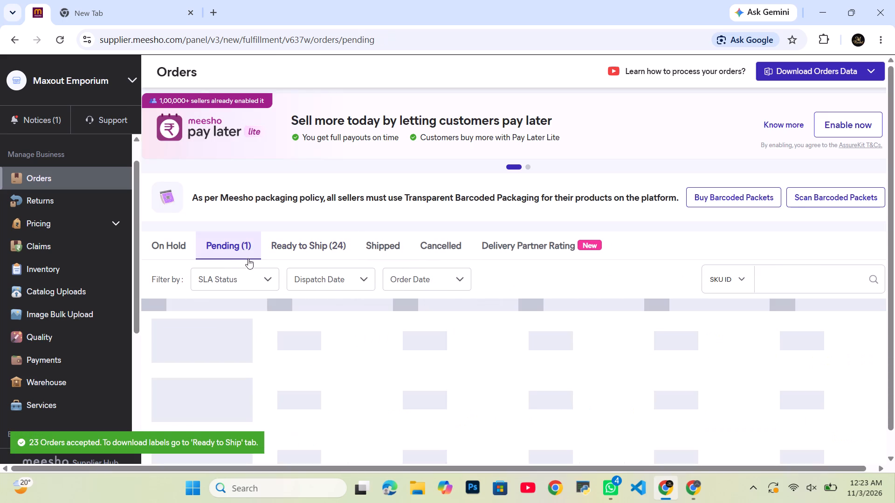
{"action": "left_click", "coordinate": [841, 342]}
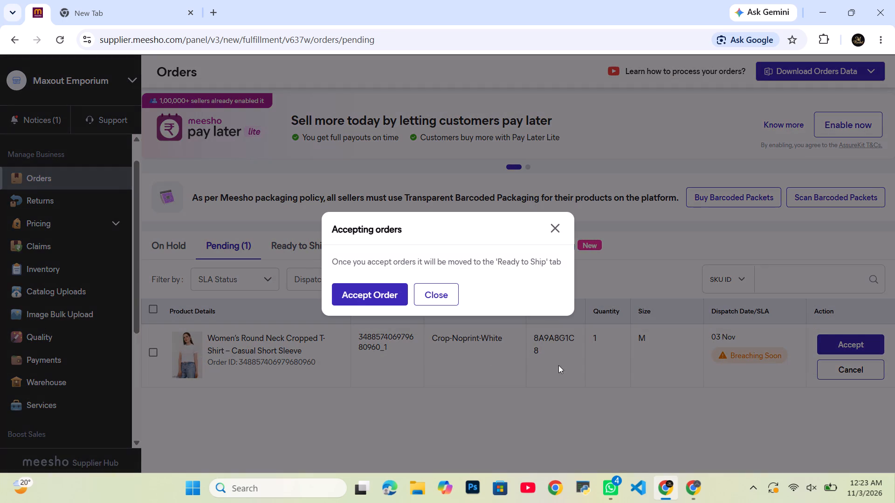
{"action": "left_click", "coordinate": [392, 294]}
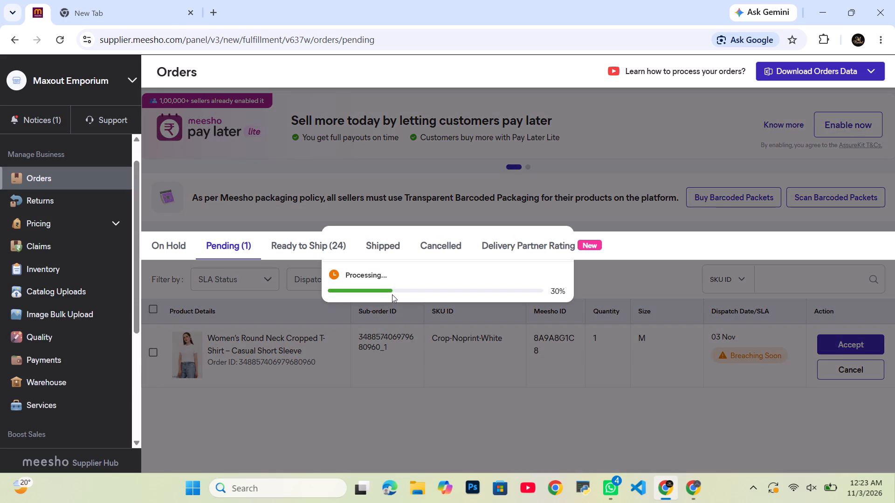
{"action": "left_click", "coordinate": [293, 248]}
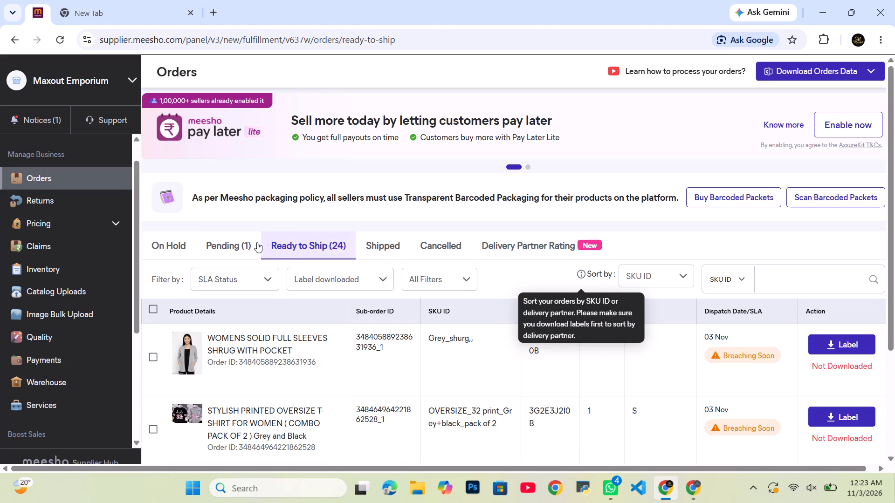
{"action": "left_click", "coordinate": [252, 241]}
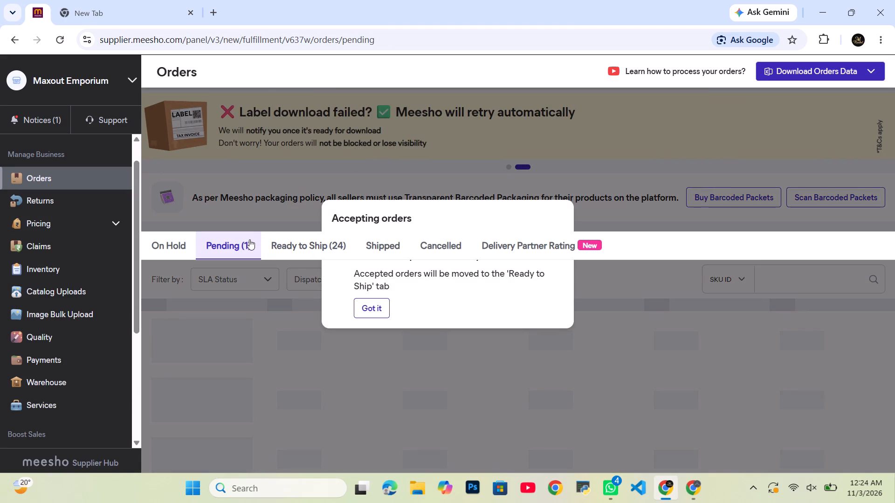
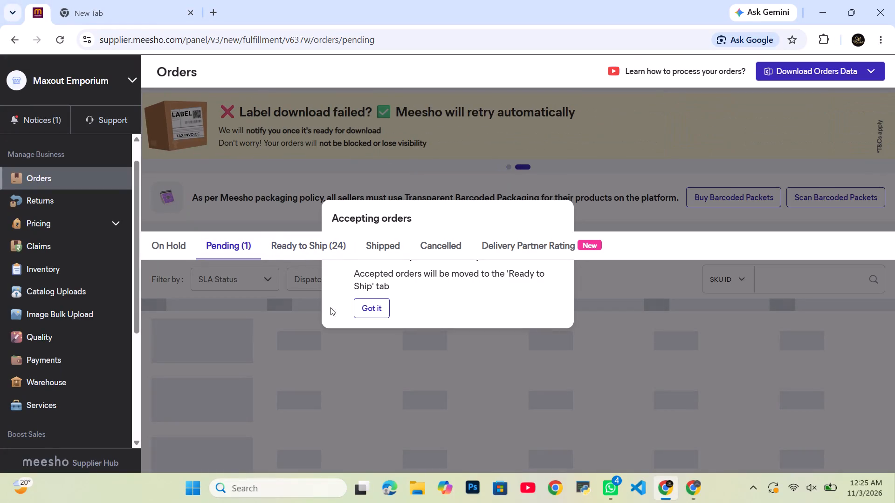
Filter the Ready to Ship orders to those with labels not downloaded, select them all, and download their labels without the manifest.
{"action": "left_click", "coordinate": [361, 311]}
{"action": "left_click", "coordinate": [297, 240]}
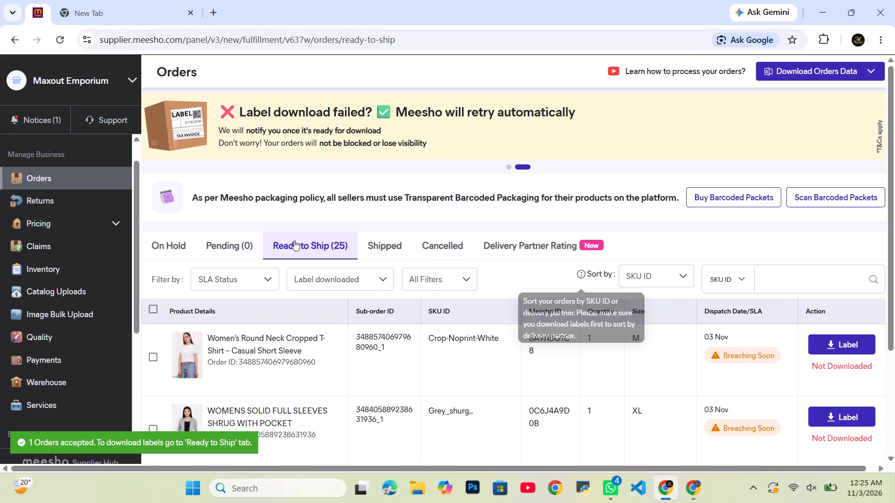
{"action": "left_click", "coordinate": [310, 281]}
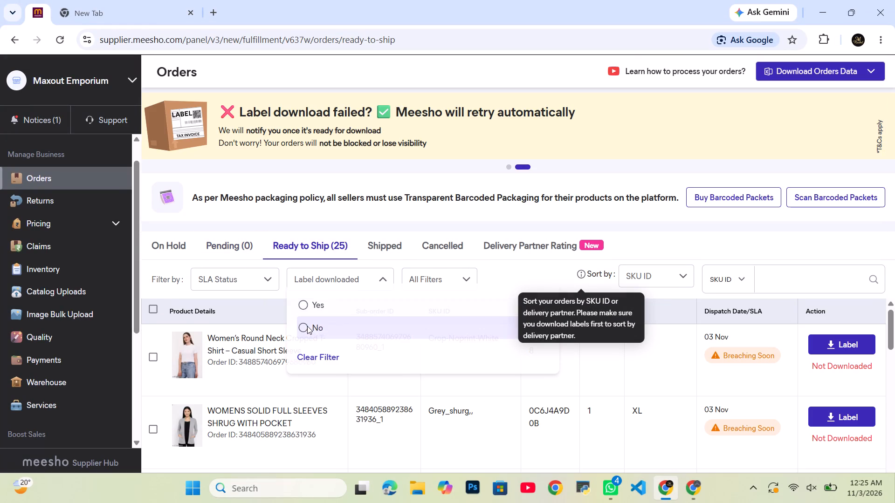
{"action": "left_click", "coordinate": [307, 326]}
{"action": "left_click", "coordinate": [155, 342]}
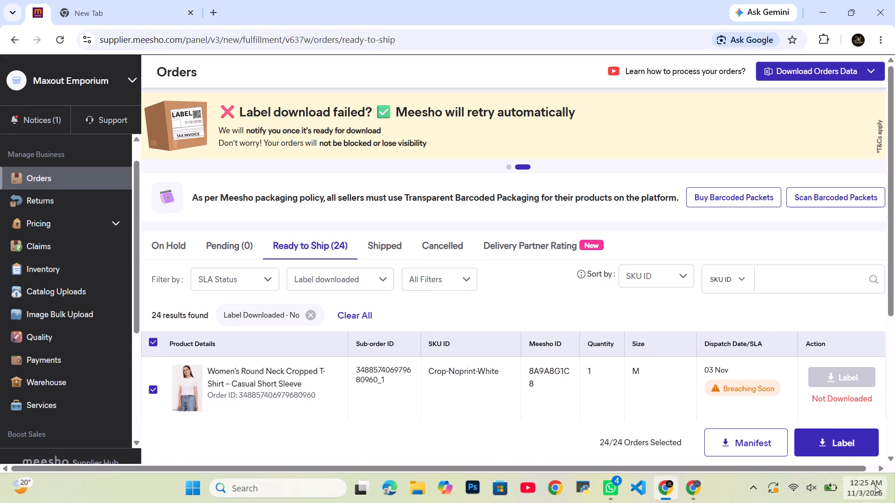
{"action": "left_click", "coordinate": [829, 444]}
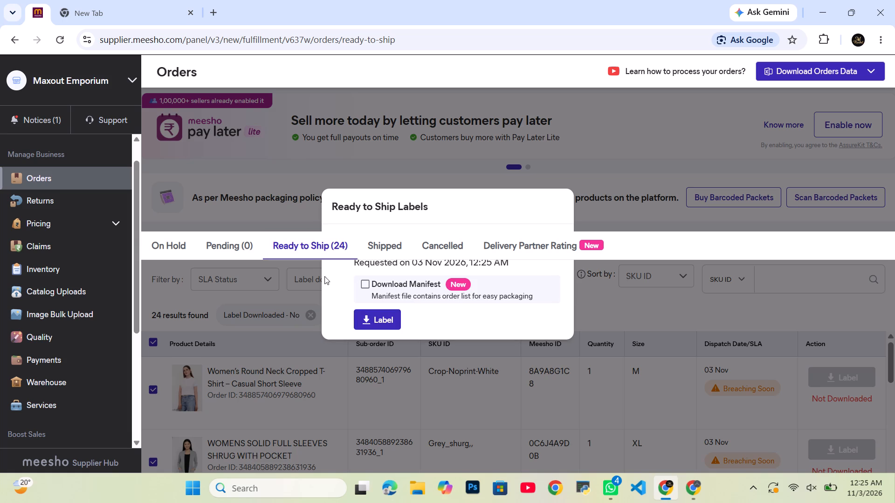
{"action": "left_click", "coordinate": [367, 319]}
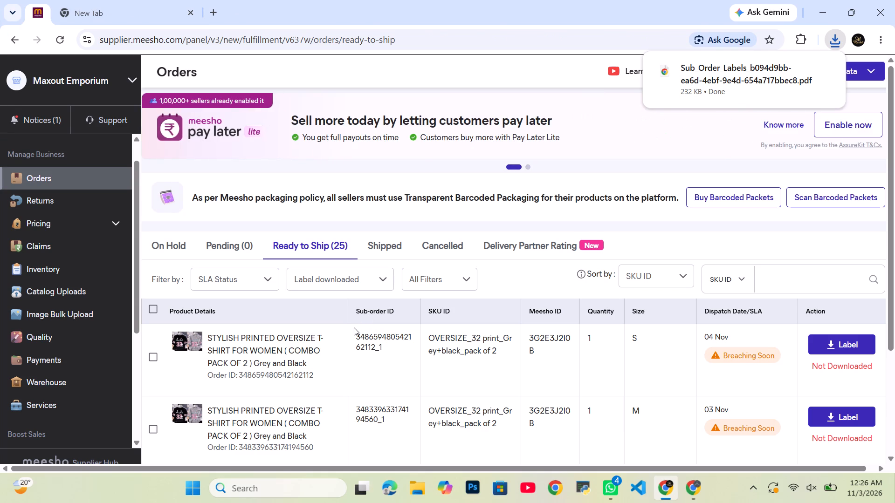
Look through the Ready to Ship orders and reload the page to check their label download status.
{"action": "scroll", "coordinate": [446, 327], "scroll_direction": "down", "scroll_amount": 3}
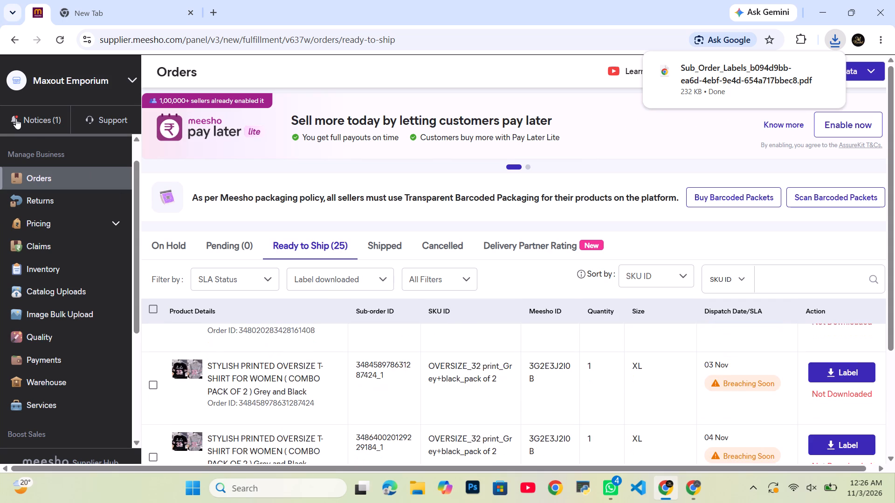
{"action": "left_click", "coordinate": [62, 36]}
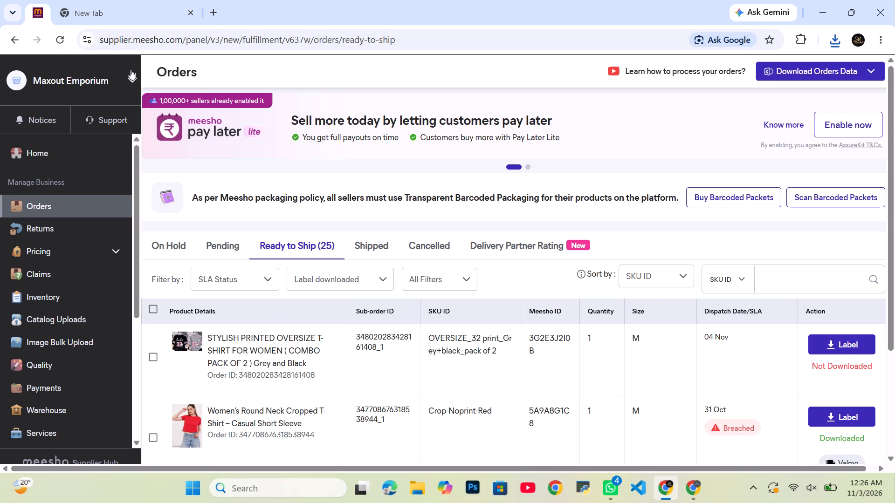
Switch to SellerBox in the other browser window, start over, and upload the Sub_Order_Labels_b094d9bb PDF from Downloads for label preparation.
{"action": "left_click", "coordinate": [699, 484]}
{"action": "left_click", "coordinate": [197, 0]}
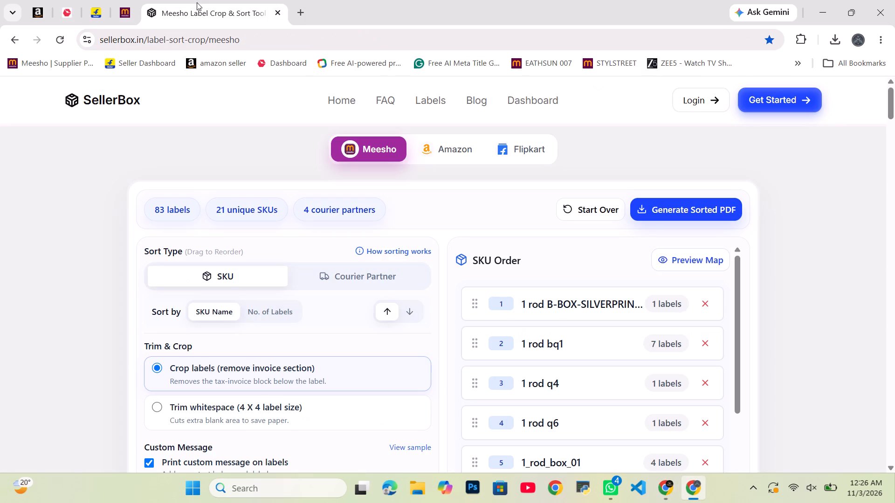
{"action": "scroll", "coordinate": [489, 235], "scroll_direction": "up", "scroll_amount": 2}
{"action": "scroll", "coordinate": [427, 193], "scroll_direction": "up", "scroll_amount": 4}
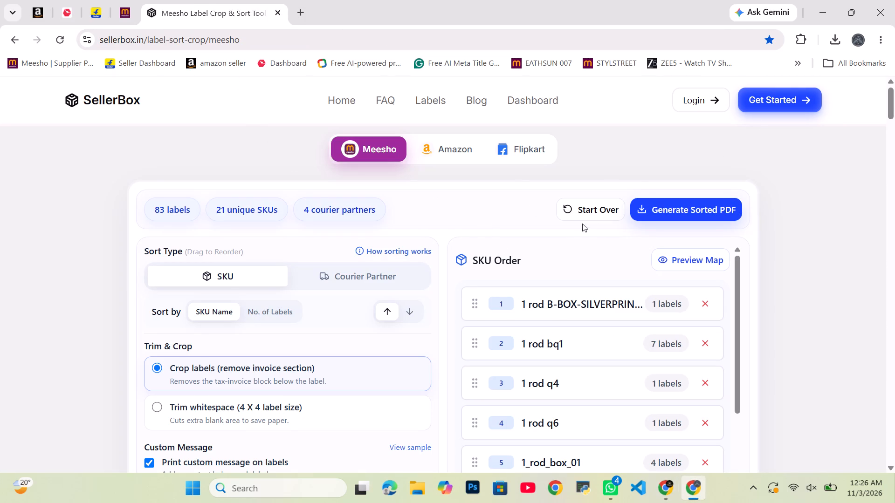
{"action": "left_click", "coordinate": [585, 217]}
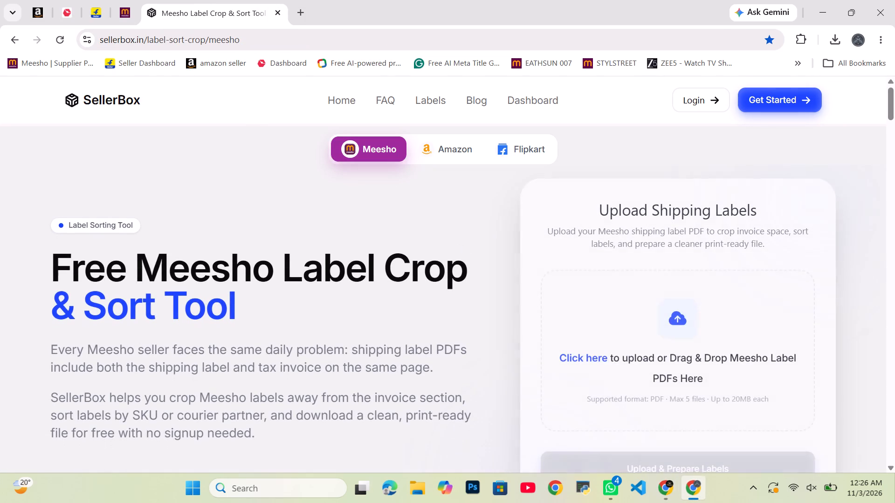
{"action": "left_click", "coordinate": [679, 327]}
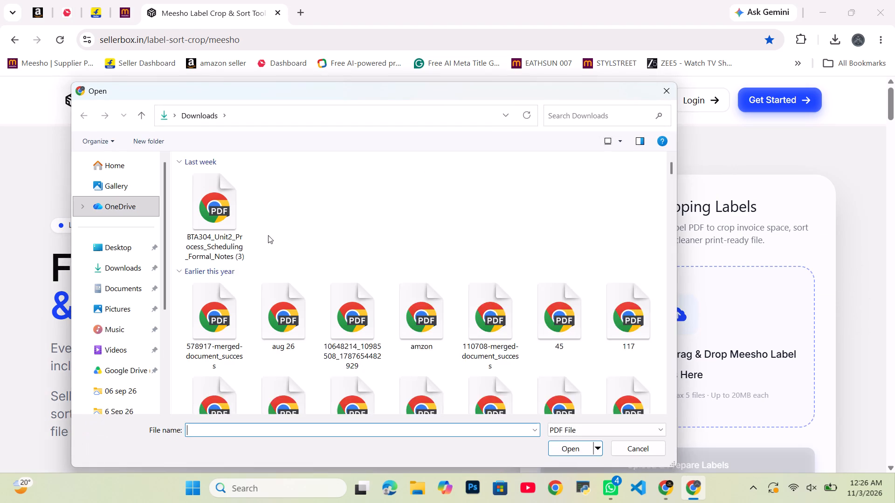
{"action": "left_click", "coordinate": [128, 272]}
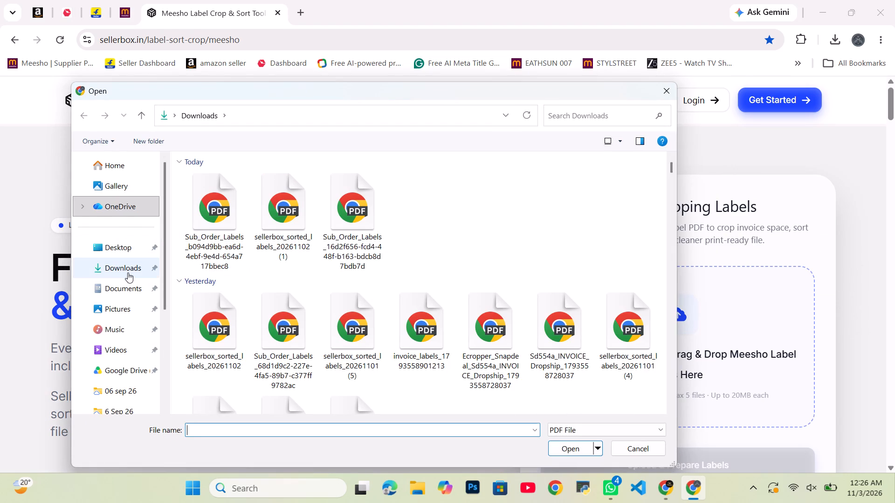
{"action": "double_click", "coordinate": [128, 272]}
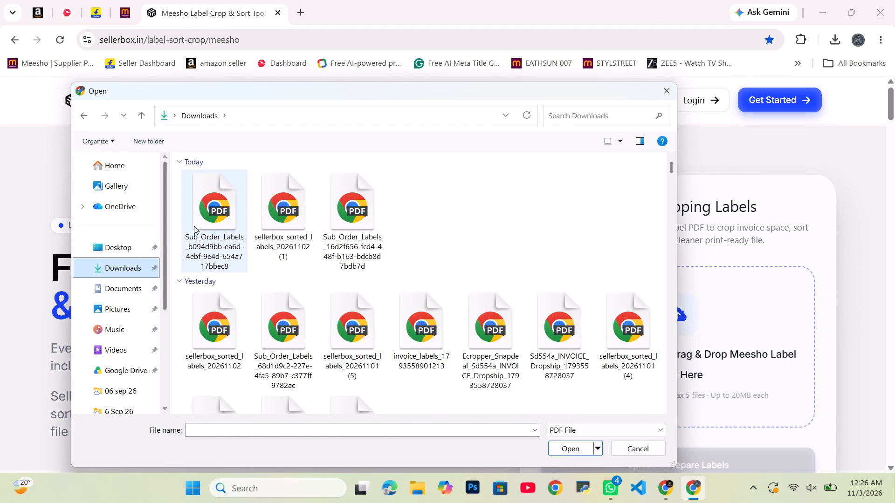
{"action": "double_click", "coordinate": [194, 226]}
{"action": "scroll", "coordinate": [534, 296], "scroll_direction": "down", "scroll_amount": 1}
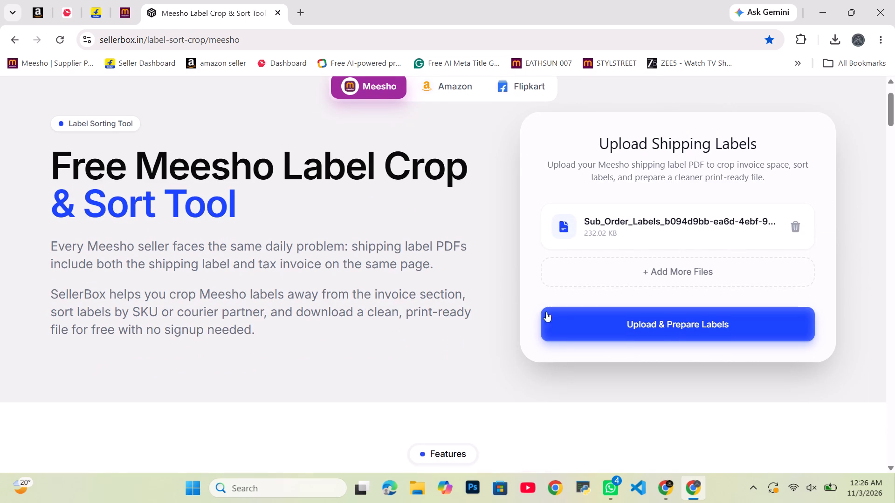
{"action": "left_click", "coordinate": [572, 319]}
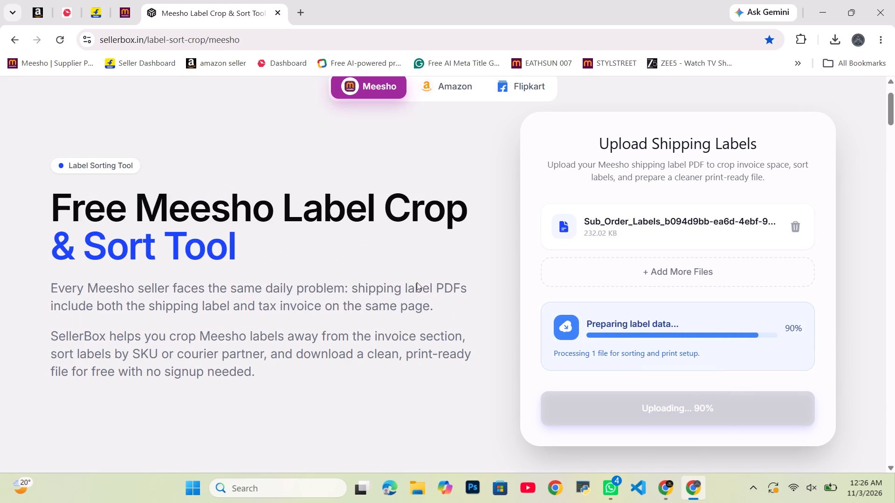
Set the labels to crop off the invoice section and print the Review Request message "Love our product? Leave us a review.".
{"action": "scroll", "coordinate": [250, 298], "scroll_direction": "down", "scroll_amount": 2}
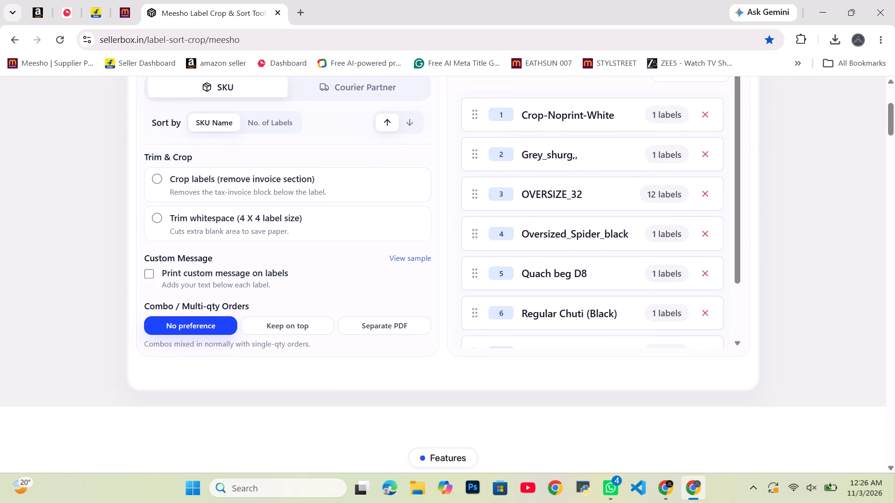
{"action": "left_click", "coordinate": [155, 181]}
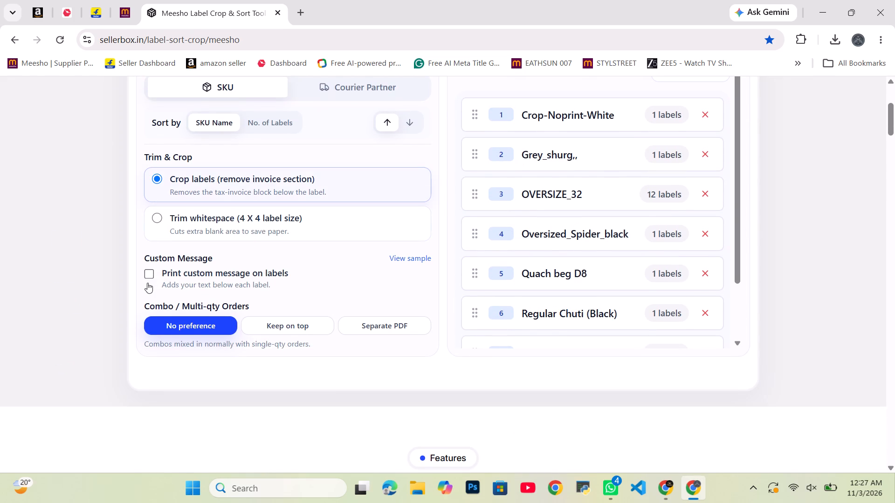
{"action": "left_click", "coordinate": [148, 276]}
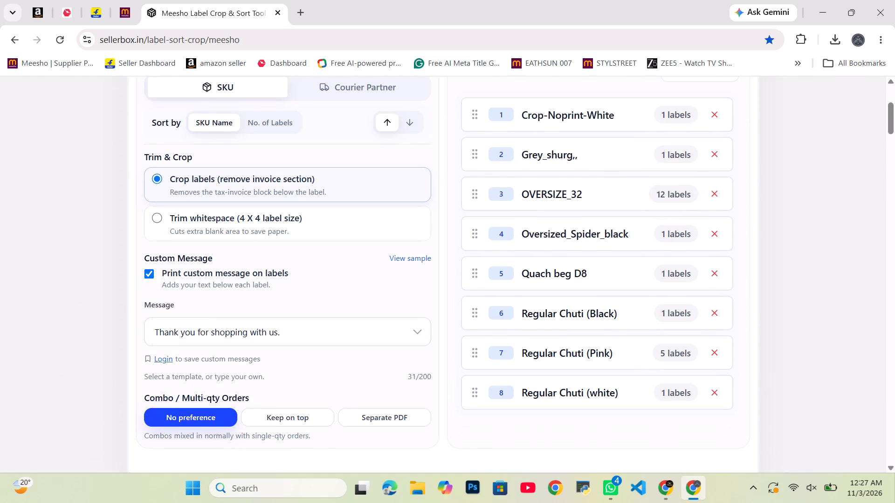
{"action": "left_click", "coordinate": [349, 332]}
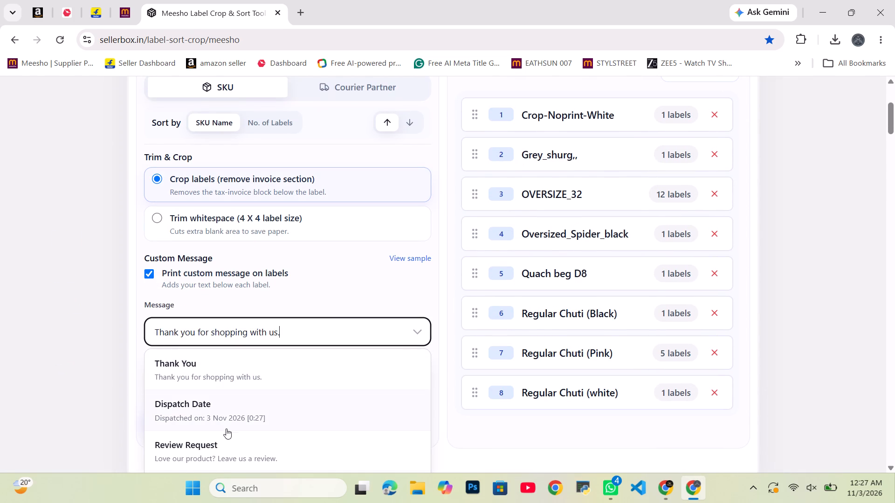
{"action": "left_click", "coordinate": [221, 440]}
Generate the sorted labels PDF, glance through its preview, and download it.
{"action": "scroll", "coordinate": [341, 296], "scroll_direction": "down", "scroll_amount": 3}
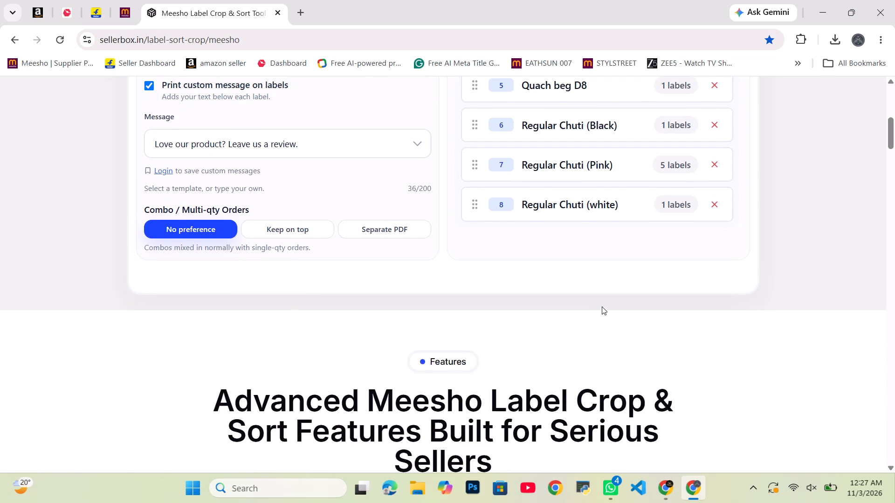
{"action": "scroll", "coordinate": [591, 301], "scroll_direction": "up", "scroll_amount": 5}
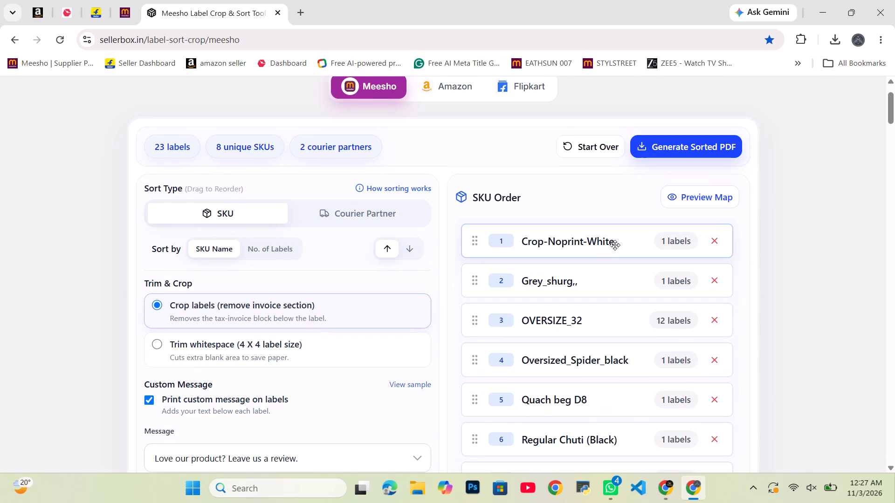
{"action": "left_click", "coordinate": [714, 147]}
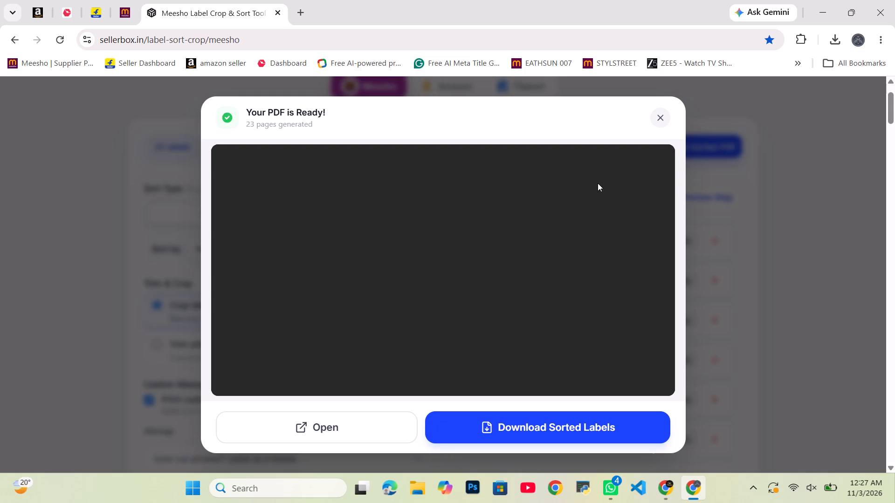
{"action": "scroll", "coordinate": [493, 303], "scroll_direction": "down", "scroll_amount": 2}
{"action": "left_click", "coordinate": [545, 427]}
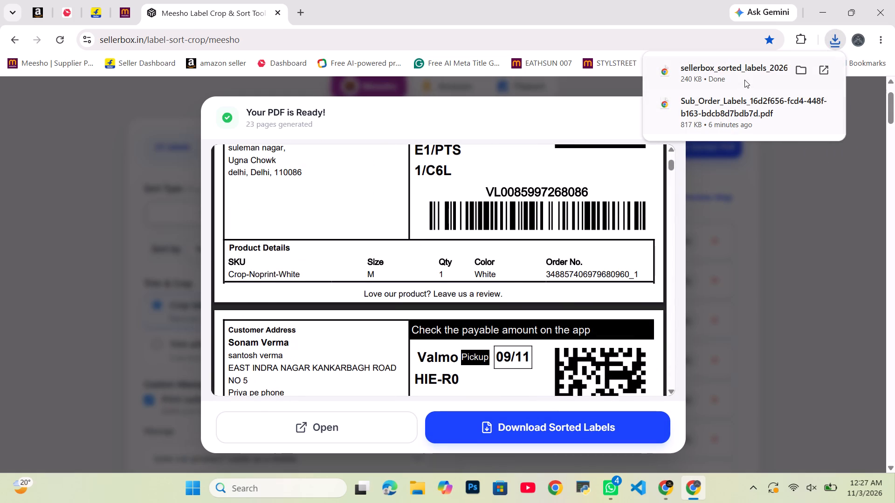
Open the downloaded sellerbox_sorted_labels_20261102 (2) PDF and print it.
{"action": "left_click", "coordinate": [744, 78]}
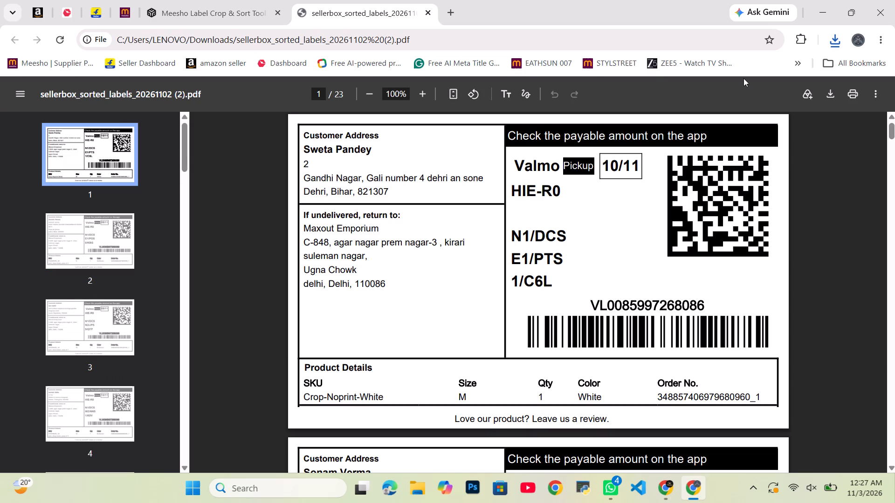
{"action": "left_click", "coordinate": [855, 101]}
{"action": "left_click", "coordinate": [681, 432]}
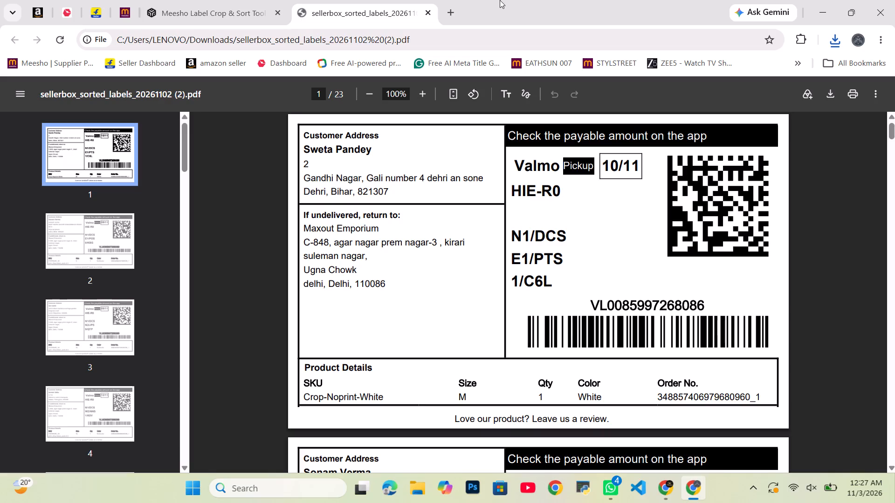
Switch to the Snapdeal seller site and log in with the saved username and account password.
{"action": "left_click", "coordinate": [68, 12]}
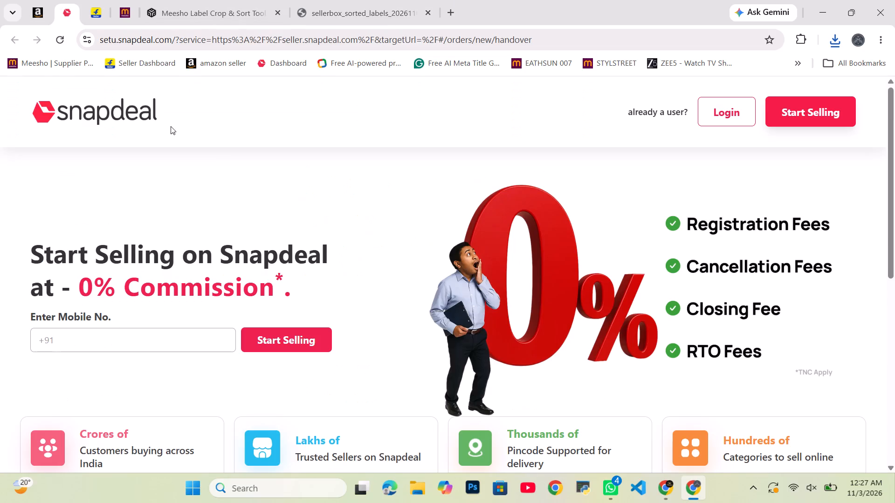
{"action": "left_click", "coordinate": [702, 112]}
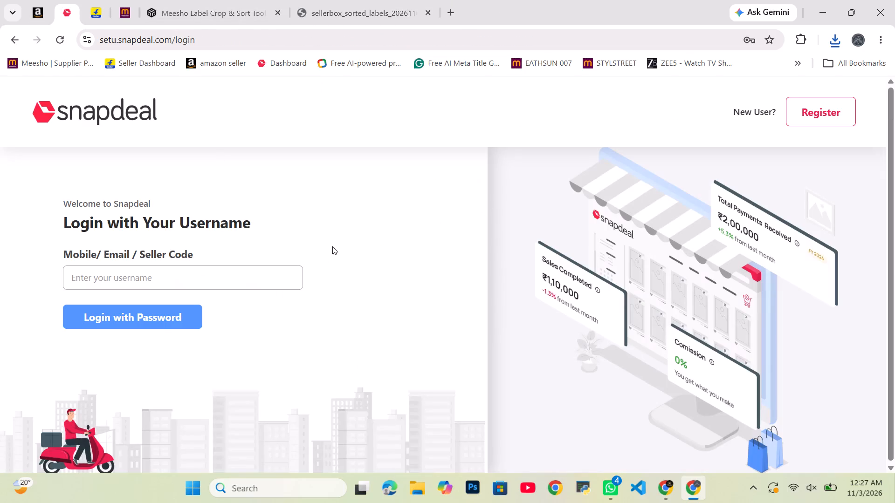
{"action": "left_click", "coordinate": [224, 281]}
{"action": "left_click", "coordinate": [221, 298]}
{"action": "left_click", "coordinate": [150, 311]}
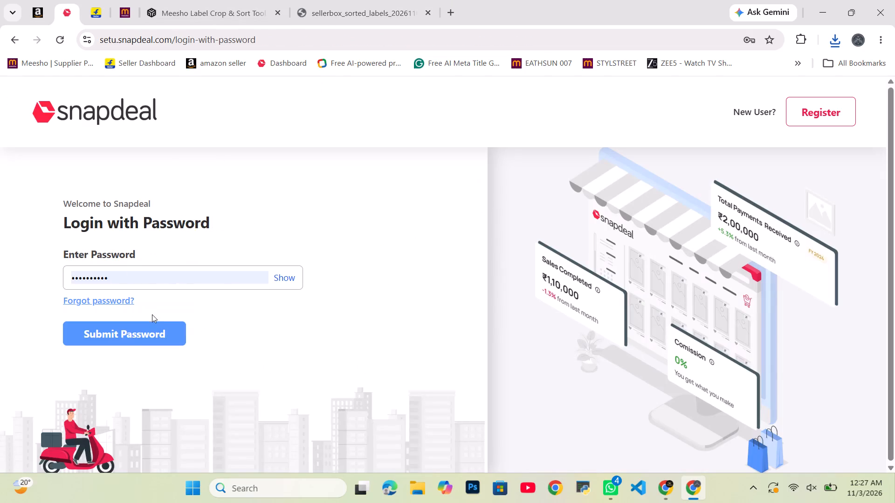
{"action": "left_click", "coordinate": [157, 330]}
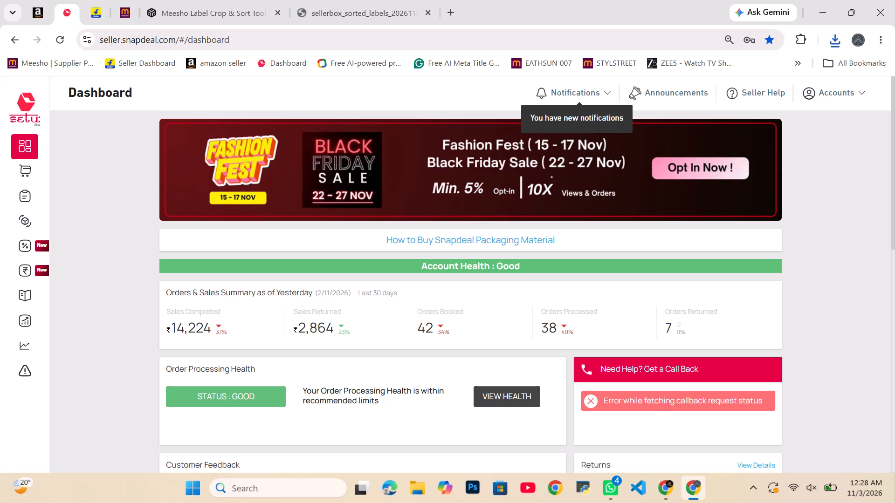
Open the pending dropship orders to print on Snapdeal, select all of them, and generate the label and invoice PDF.
{"action": "scroll", "coordinate": [235, 327], "scroll_direction": "down", "scroll_amount": 3}
{"action": "scroll", "coordinate": [345, 332], "scroll_direction": "down", "scroll_amount": 2}
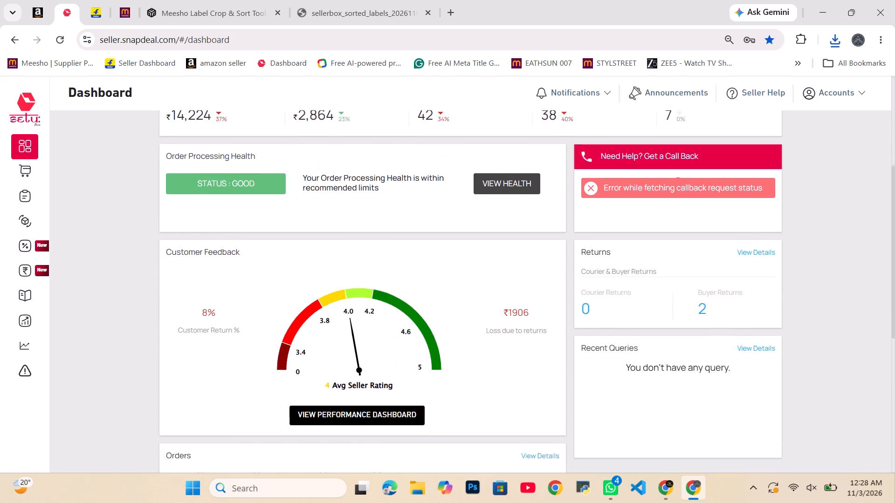
{"action": "scroll", "coordinate": [368, 334], "scroll_direction": "down", "scroll_amount": 2}
{"action": "left_click", "coordinate": [470, 290]}
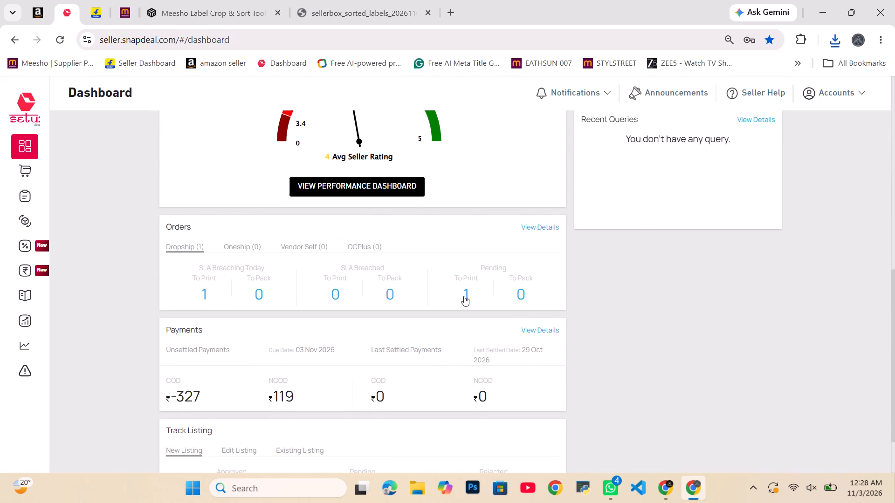
{"action": "left_click", "coordinate": [464, 296]}
{"action": "scroll", "coordinate": [324, 295], "scroll_direction": "down", "scroll_amount": 3}
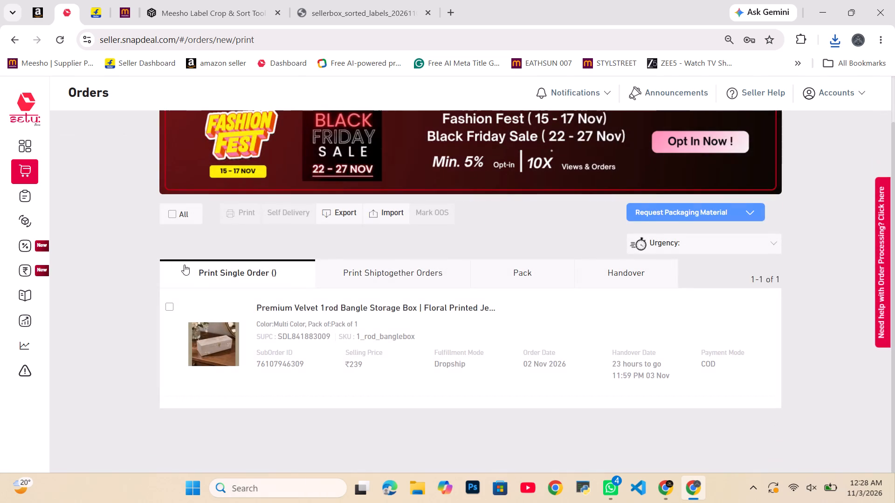
{"action": "left_click", "coordinate": [172, 214]}
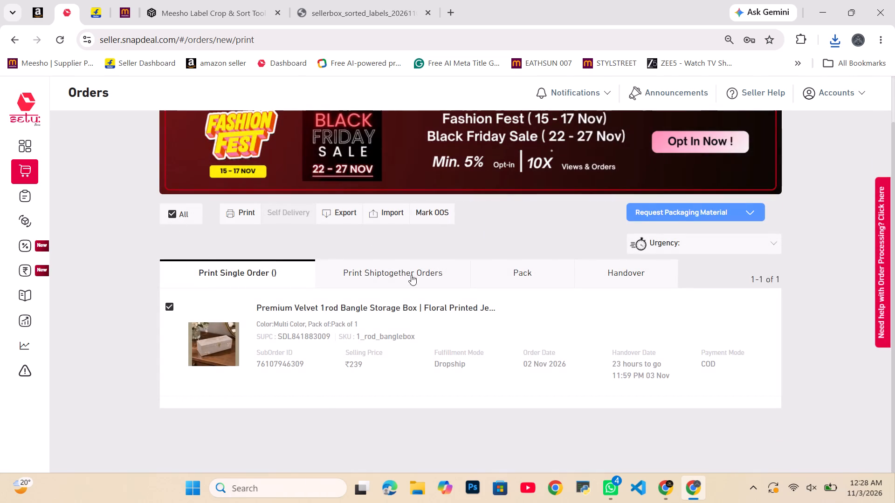
{"action": "left_click", "coordinate": [237, 218]}
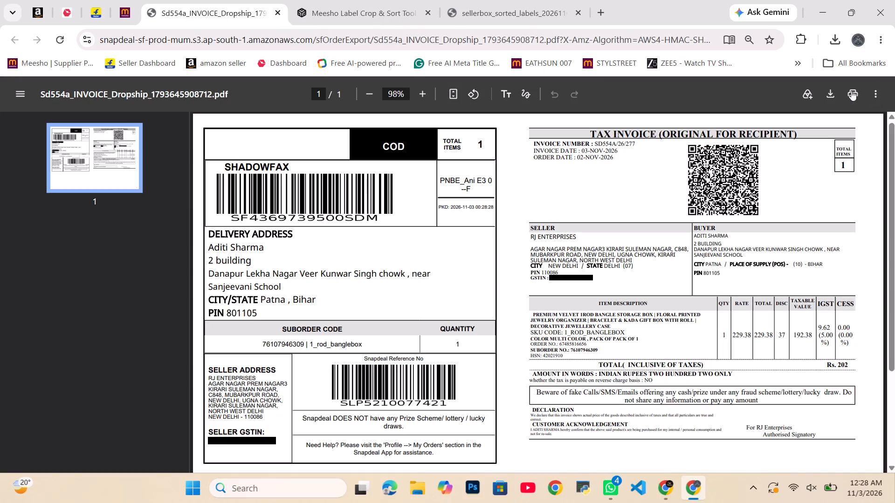
{"action": "left_click", "coordinate": [832, 91]}
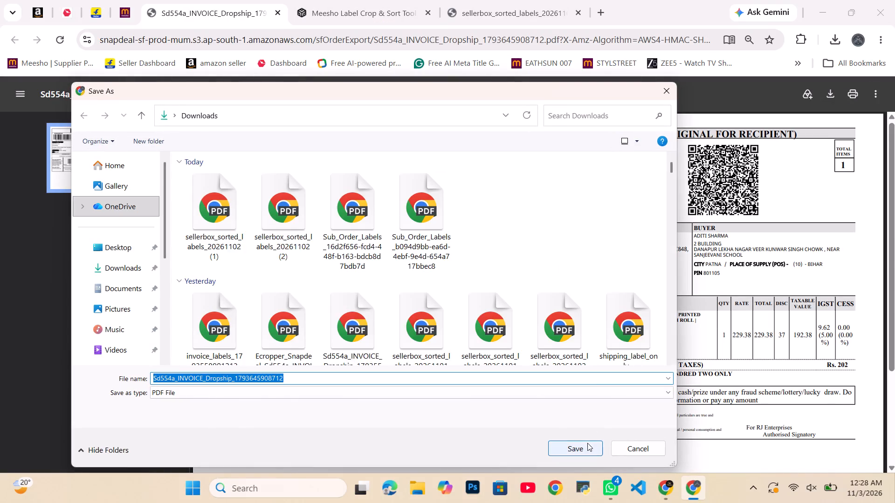
{"action": "left_click", "coordinate": [587, 443]}
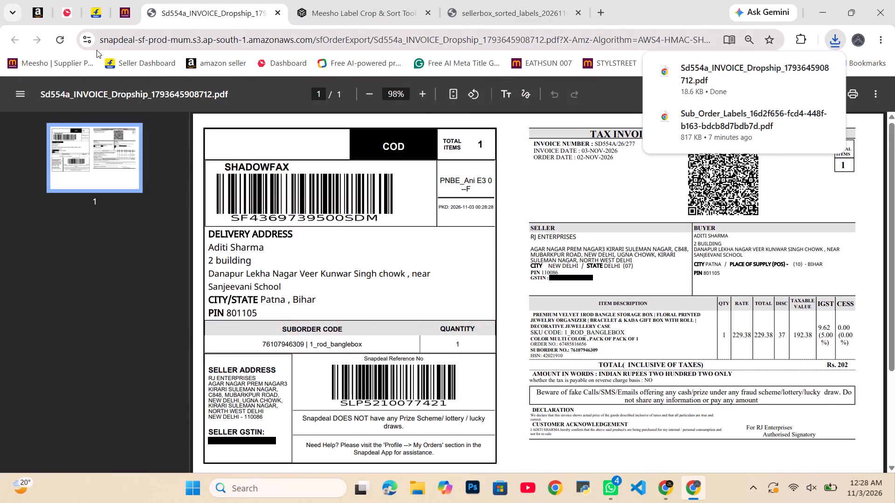
Back on Snapdeal, open the packed Shadowfax dropship package, select all its orders, and add them to the manifest.
{"action": "left_click", "coordinate": [64, 7]}
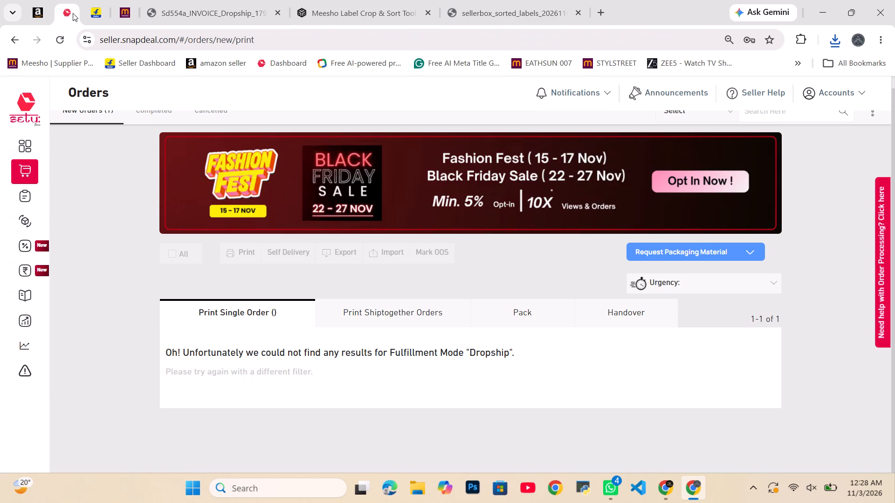
{"action": "left_click", "coordinate": [534, 320]}
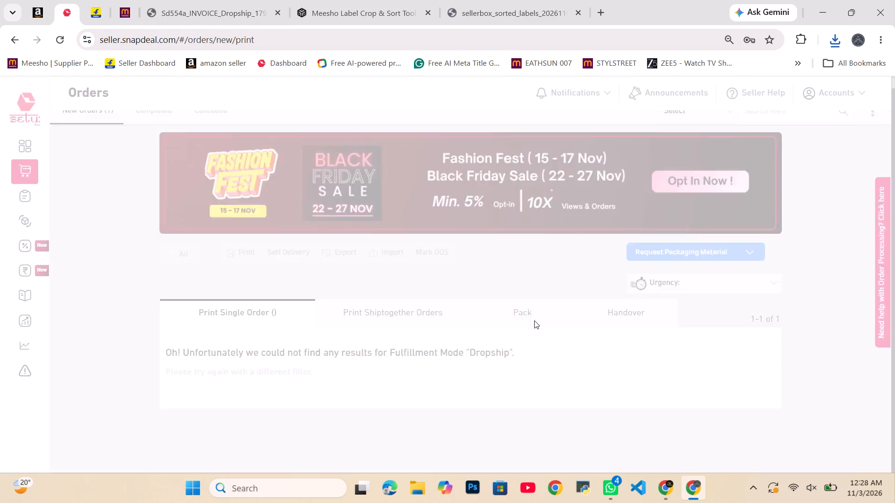
{"action": "scroll", "coordinate": [561, 299], "scroll_direction": "down", "scroll_amount": 2}
{"action": "left_click", "coordinate": [744, 331]}
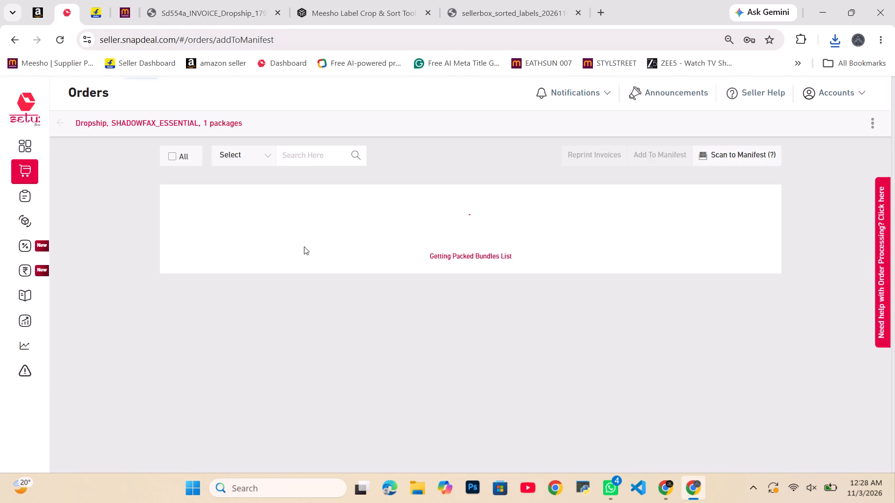
{"action": "left_click", "coordinate": [175, 156]}
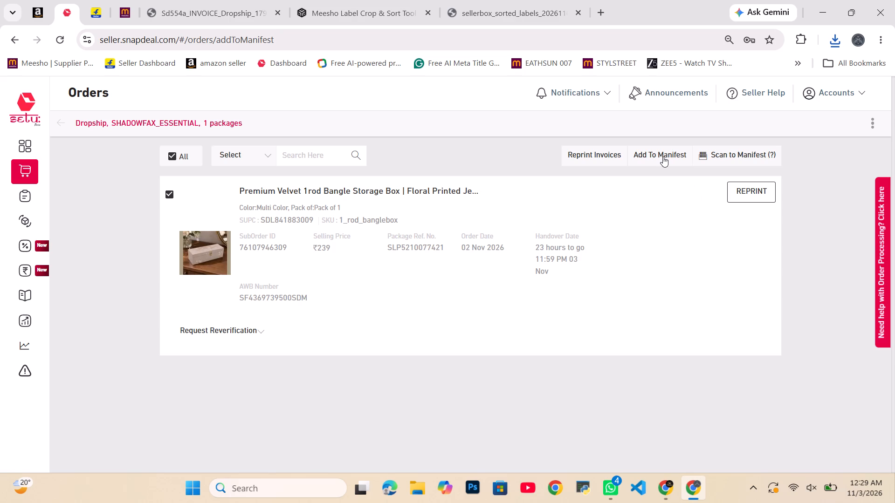
{"action": "left_click", "coordinate": [558, 306]}
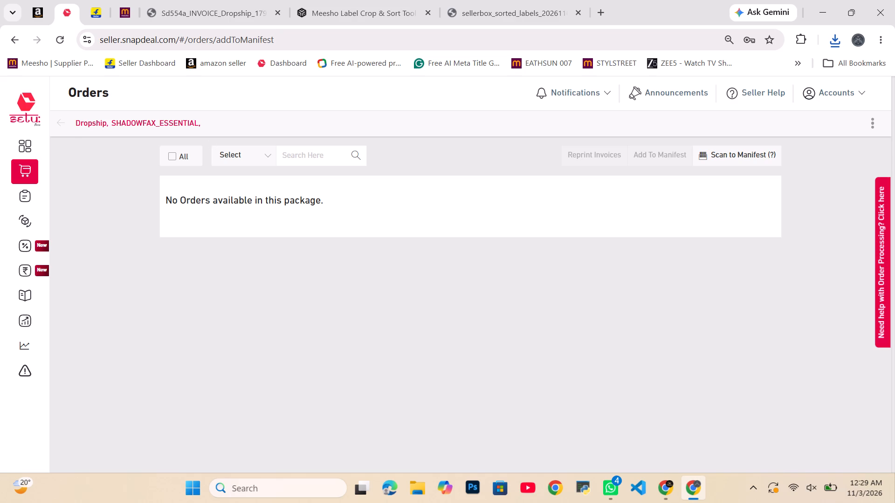
Print and close the new Shadowfax manifest from the Handover orders, and close its generated PDF.
{"action": "left_click", "coordinate": [66, 125]}
{"action": "left_click", "coordinate": [645, 297]}
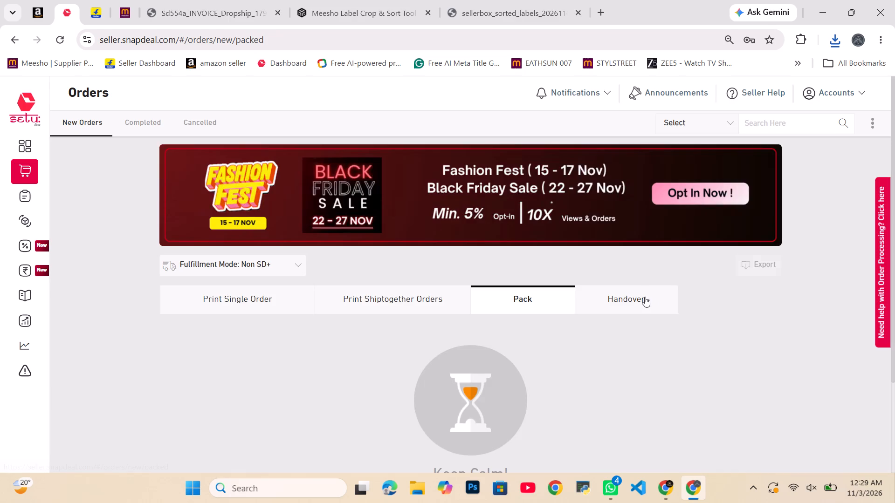
{"action": "scroll", "coordinate": [503, 251], "scroll_direction": "down", "scroll_amount": 3}
{"action": "left_click", "coordinate": [715, 241]}
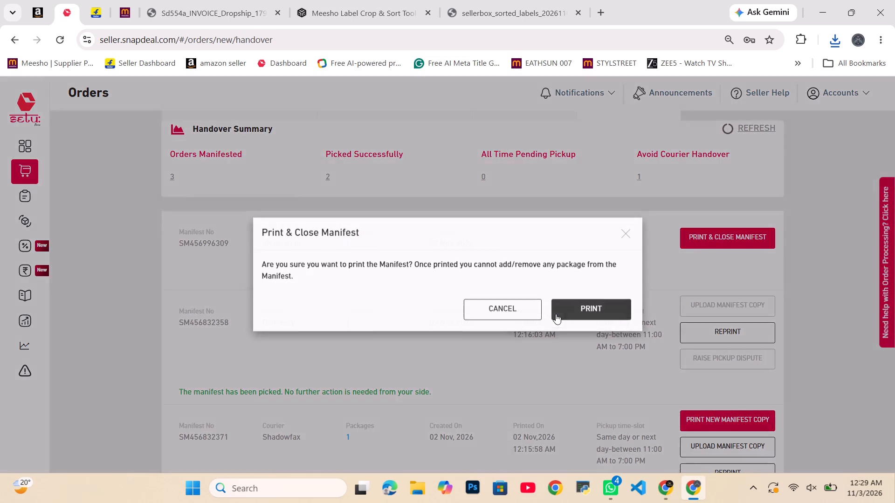
{"action": "left_click", "coordinate": [575, 312]}
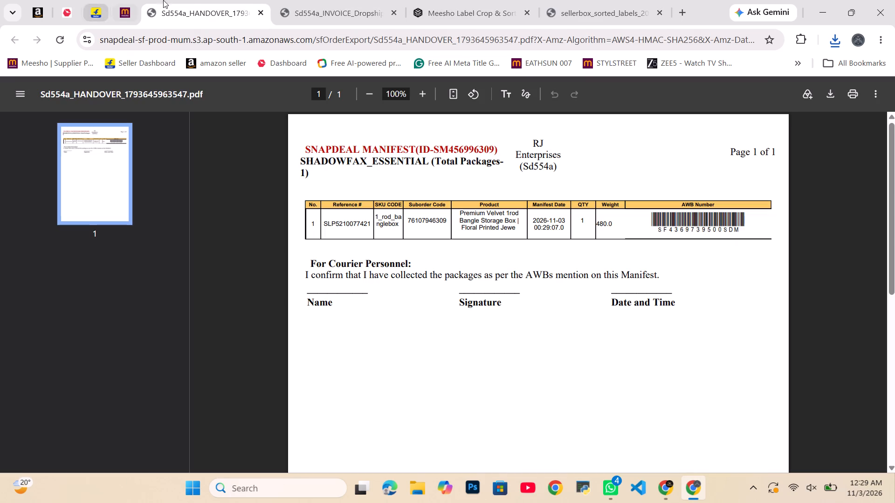
{"action": "left_click", "coordinate": [257, 15]}
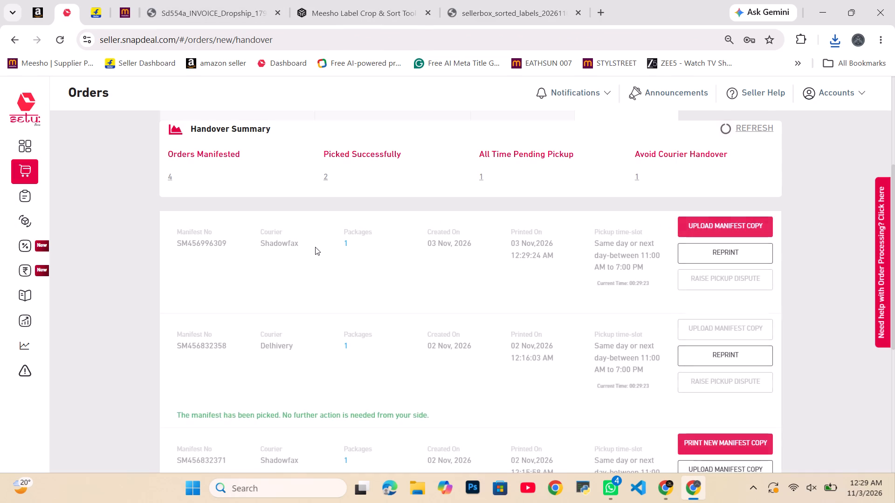
{"action": "scroll", "coordinate": [316, 247], "scroll_direction": "up", "scroll_amount": 2}
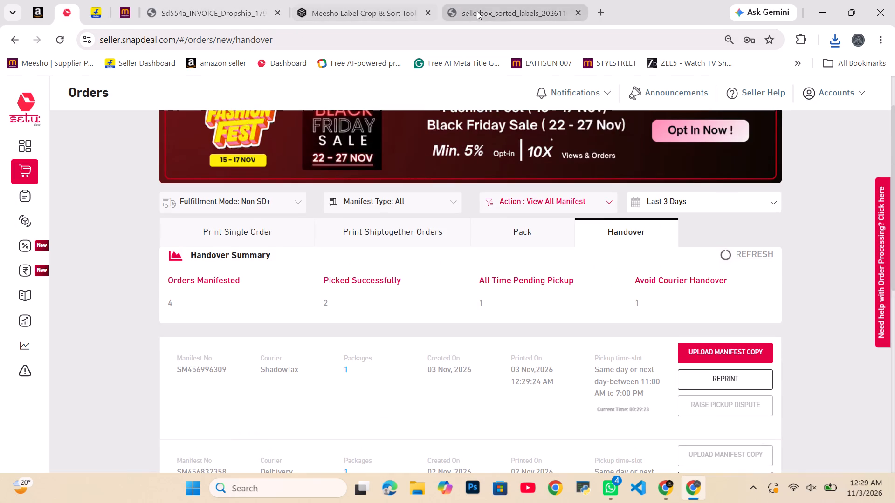
Search Google for snapdeal label cropper in a new tab and open E-Cropper's Snapdeal shipping label crop tool.
{"action": "left_click", "coordinate": [597, 9]}
{"action": "left_click", "coordinate": [536, 46]}
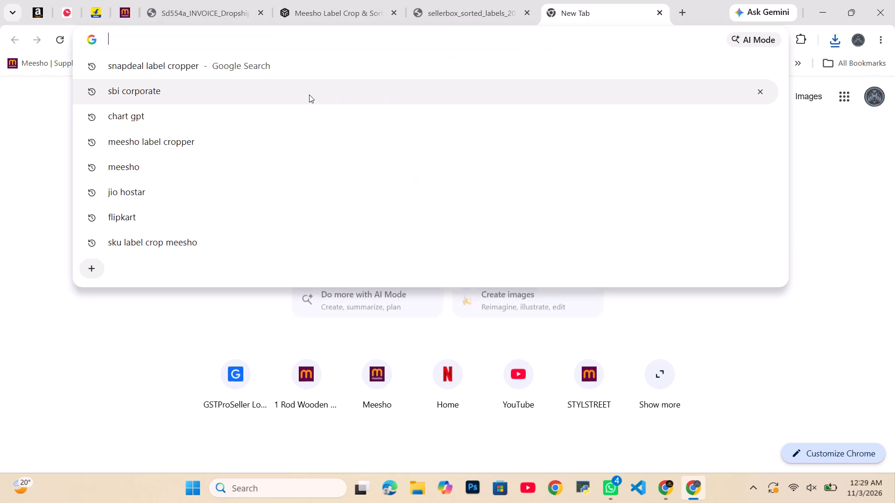
{"action": "left_click", "coordinate": [209, 65]}
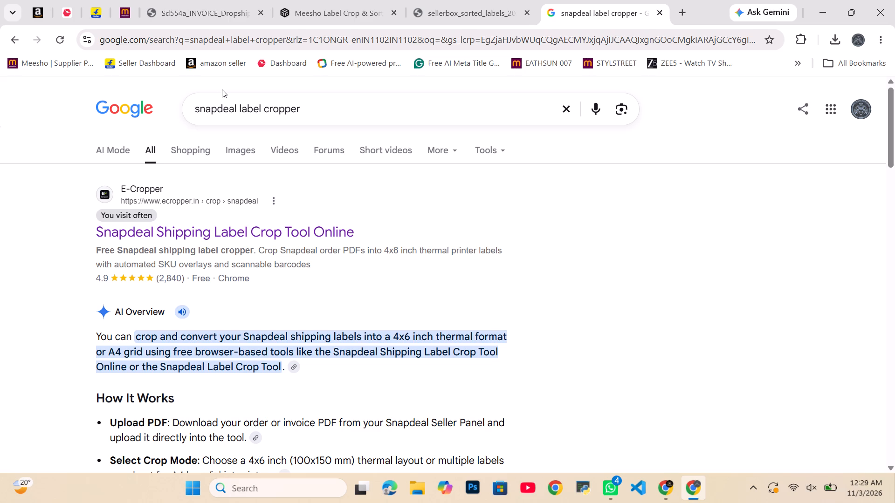
{"action": "left_click", "coordinate": [195, 226]}
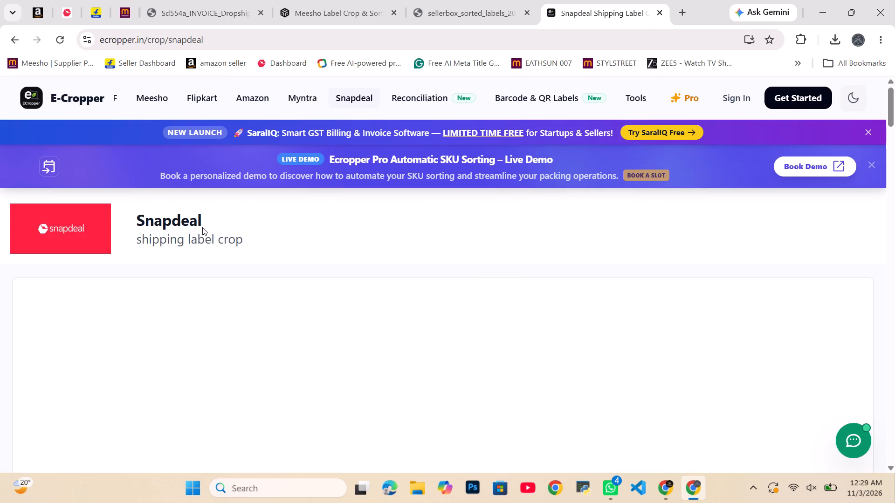
{"action": "scroll", "coordinate": [252, 257], "scroll_direction": "down", "scroll_amount": 2}
{"action": "scroll", "coordinate": [366, 280], "scroll_direction": "down", "scroll_amount": 5}
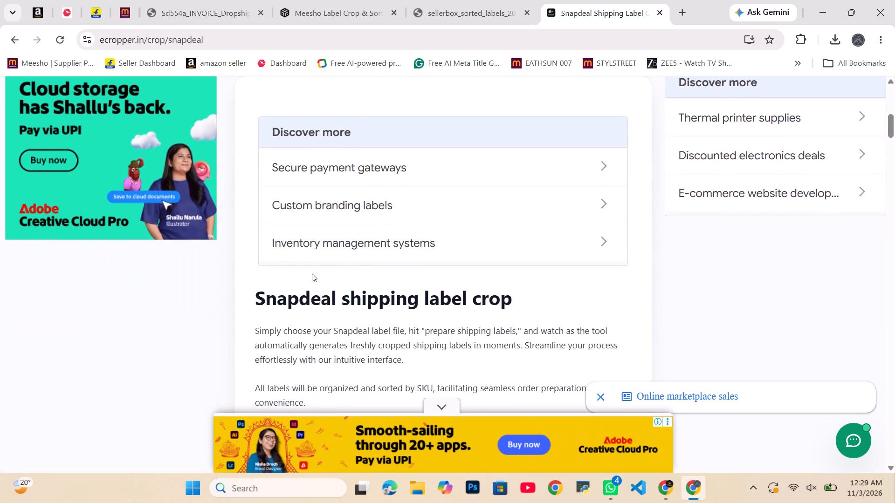
{"action": "scroll", "coordinate": [306, 266], "scroll_direction": "down", "scroll_amount": 7}
{"action": "scroll", "coordinate": [293, 257], "scroll_direction": "up", "scroll_amount": 2}
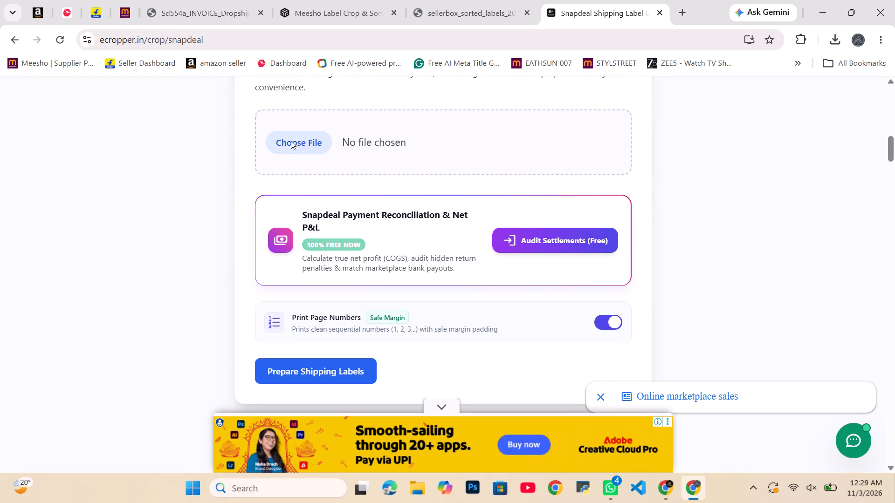
{"action": "left_click", "coordinate": [291, 139]}
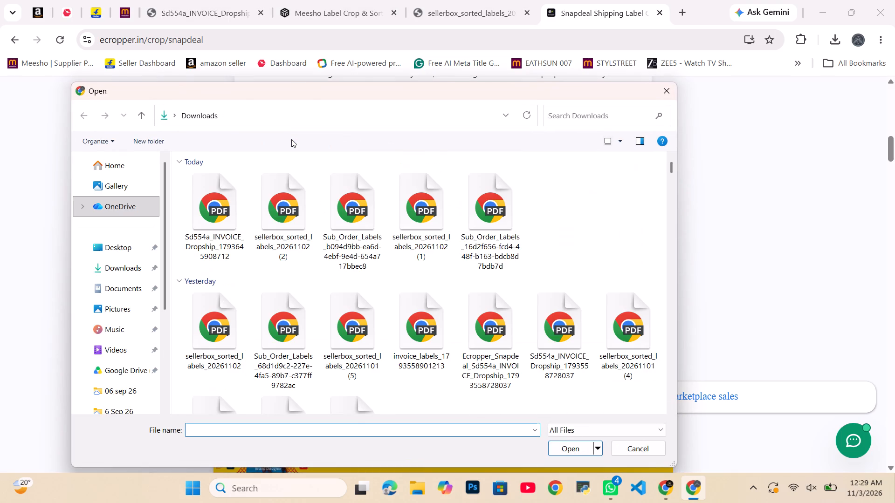
{"action": "double_click", "coordinate": [207, 204]}
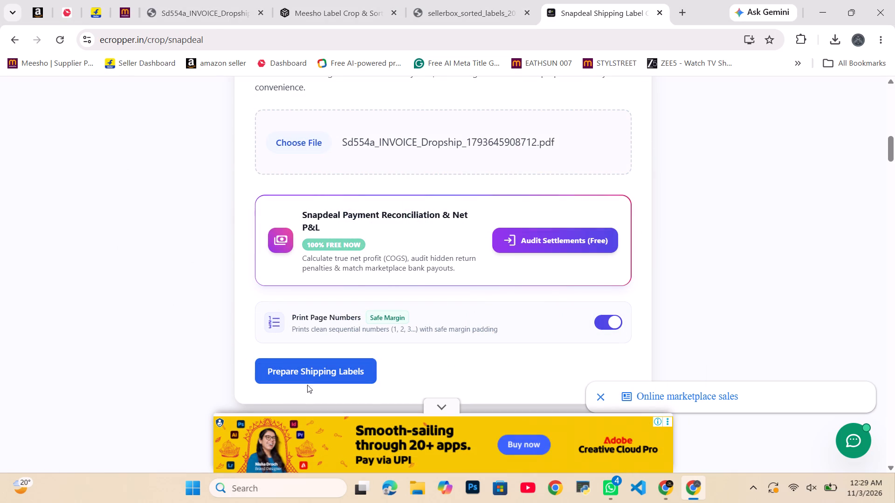
{"action": "left_click", "coordinate": [311, 368]}
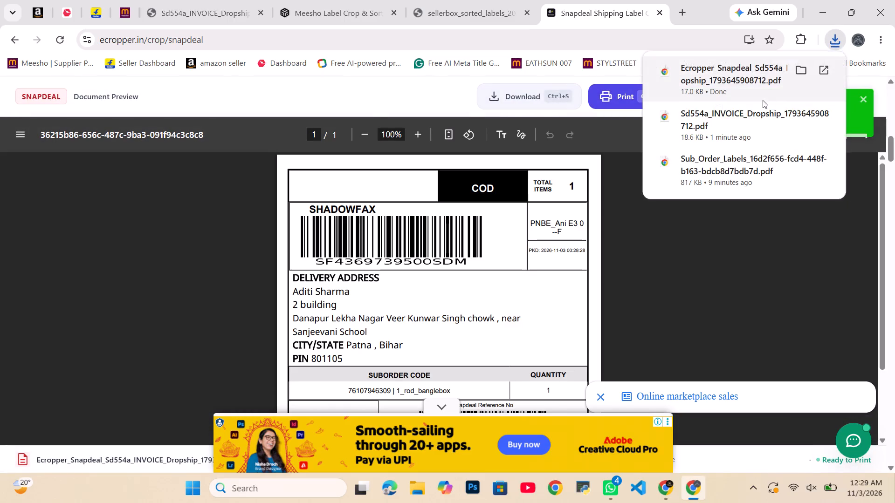
Dismiss the notification over the preview and print the cropped Snapdeal shipping label.
{"action": "left_click", "coordinate": [865, 96]}
{"action": "left_click", "coordinate": [837, 135]}
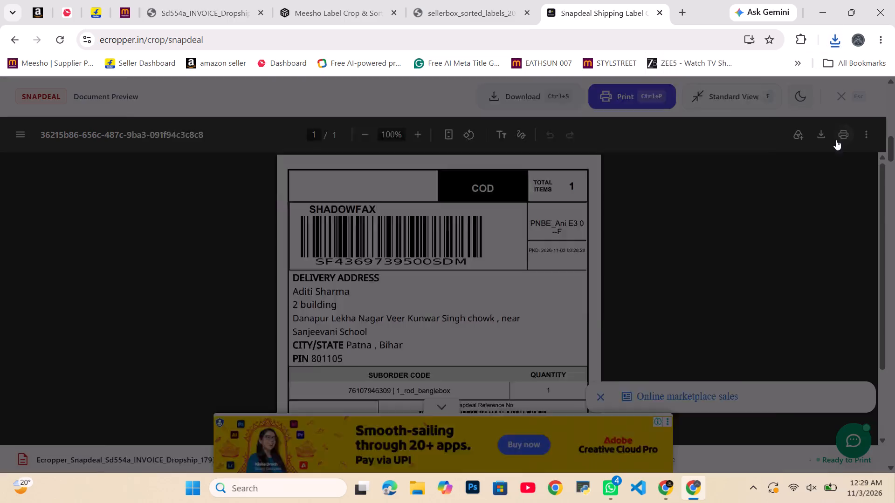
{"action": "left_click", "coordinate": [673, 434]}
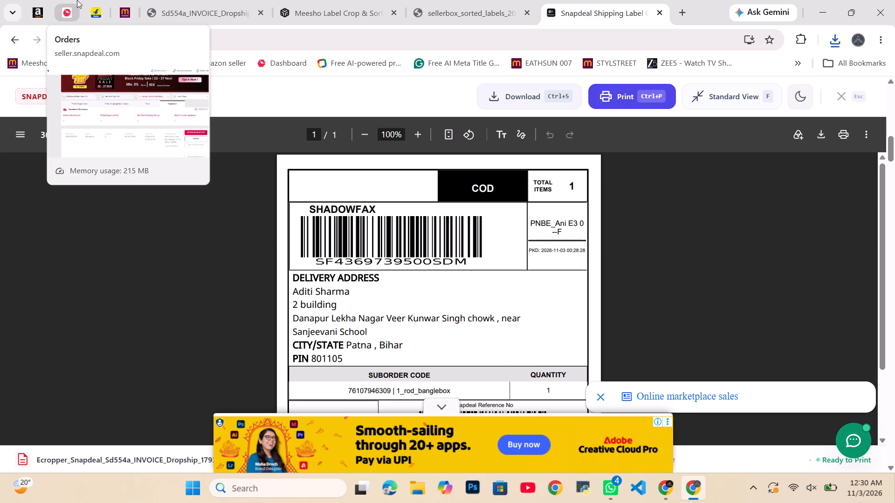
Switch to Flipkart Seller Hub, reload the forward orders, select both orders to accept, and accept them.
{"action": "left_click", "coordinate": [77, 0]}
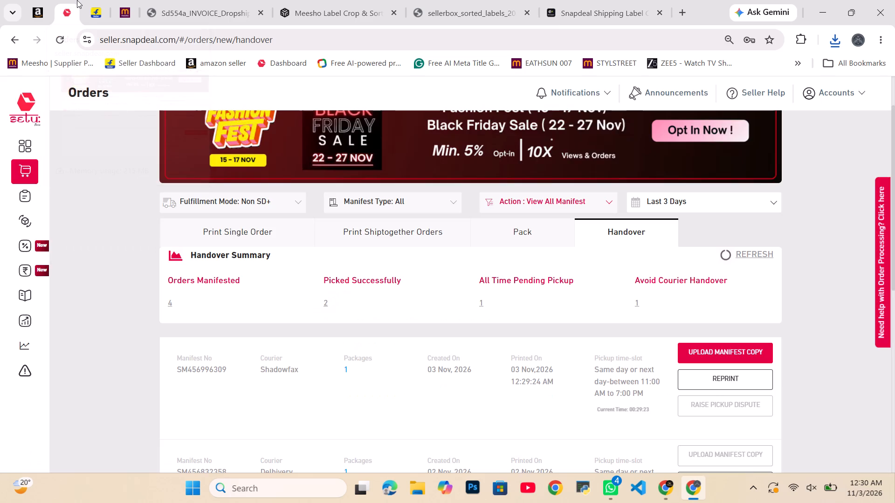
{"action": "left_click", "coordinate": [93, 5]}
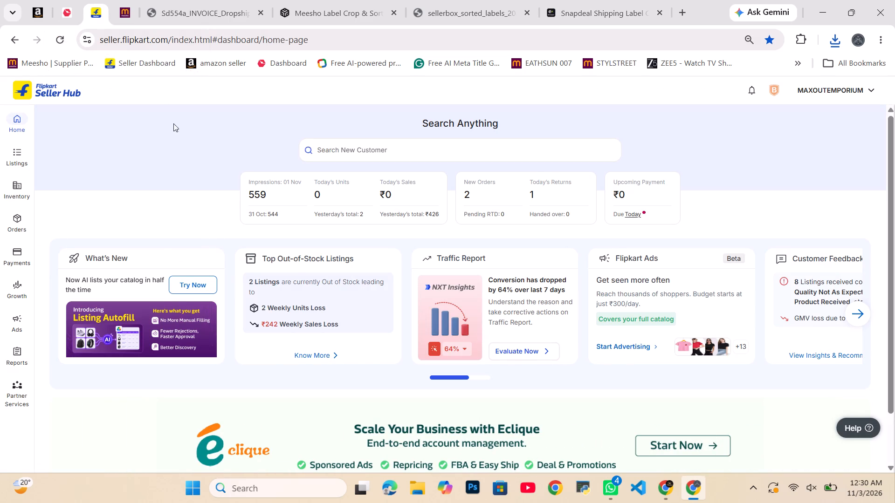
{"action": "left_click", "coordinate": [13, 211]}
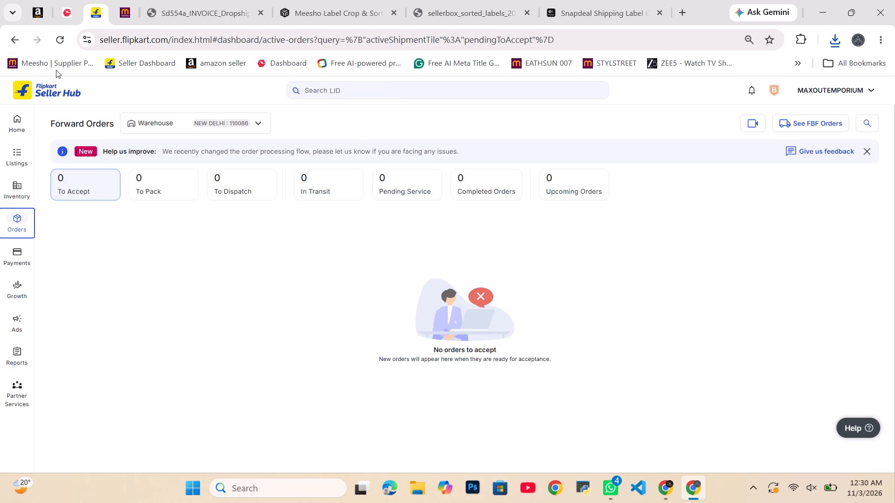
{"action": "left_click", "coordinate": [65, 47]}
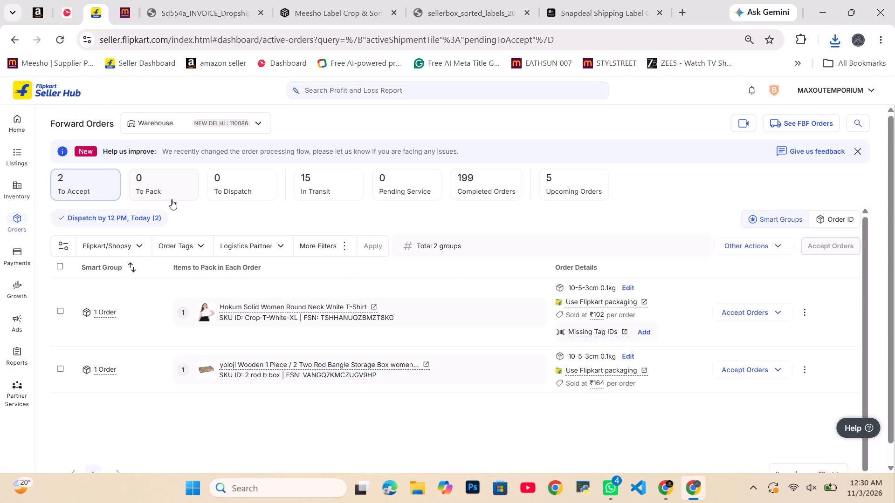
{"action": "left_click", "coordinate": [63, 266]}
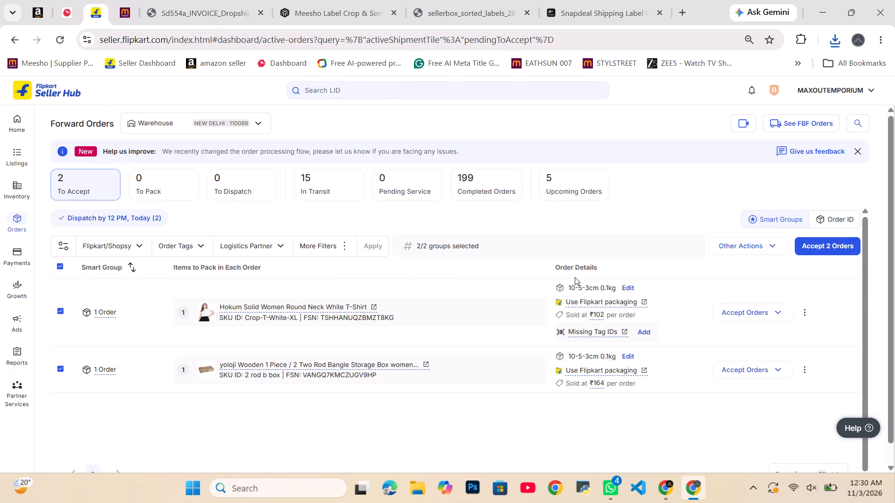
{"action": "left_click", "coordinate": [822, 244]}
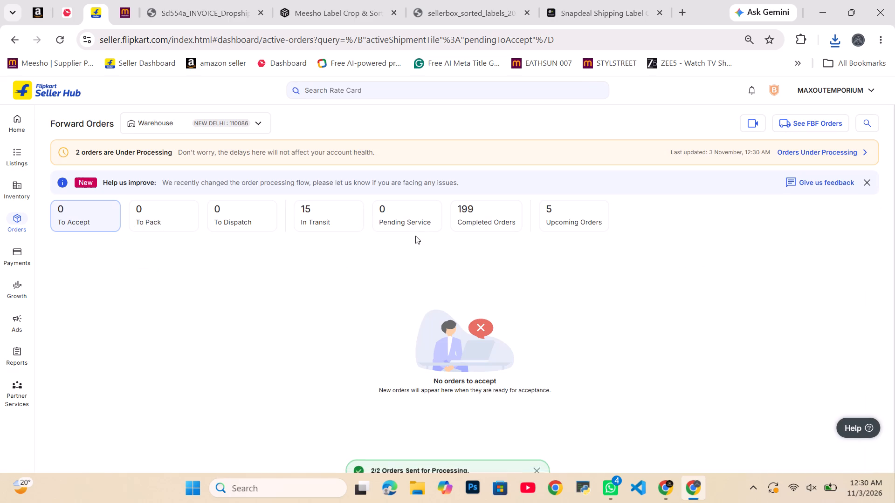
Refresh the Flipkart orders until the accepted ones reach To Pack, select both, and generate their labels.
{"action": "left_click", "coordinate": [159, 223]}
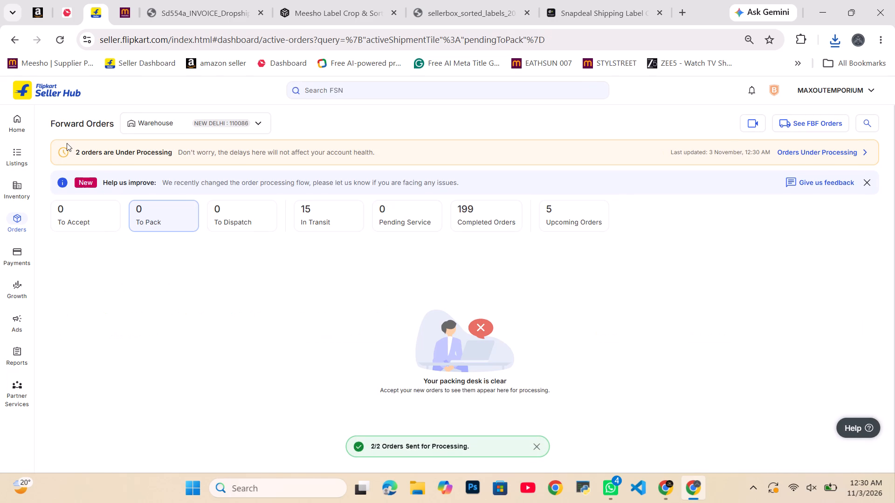
{"action": "left_click", "coordinate": [55, 32]}
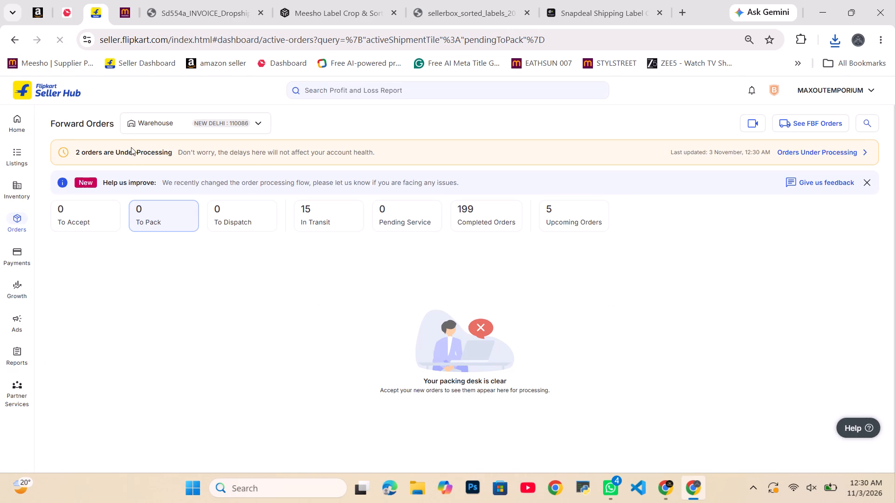
{"action": "left_click", "coordinate": [93, 223]}
{"action": "left_click", "coordinate": [148, 216]}
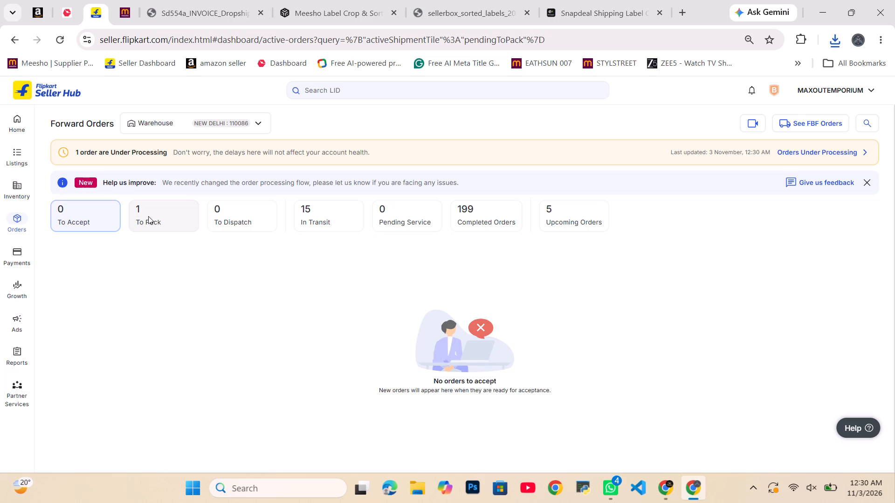
{"action": "left_click", "coordinate": [101, 213]}
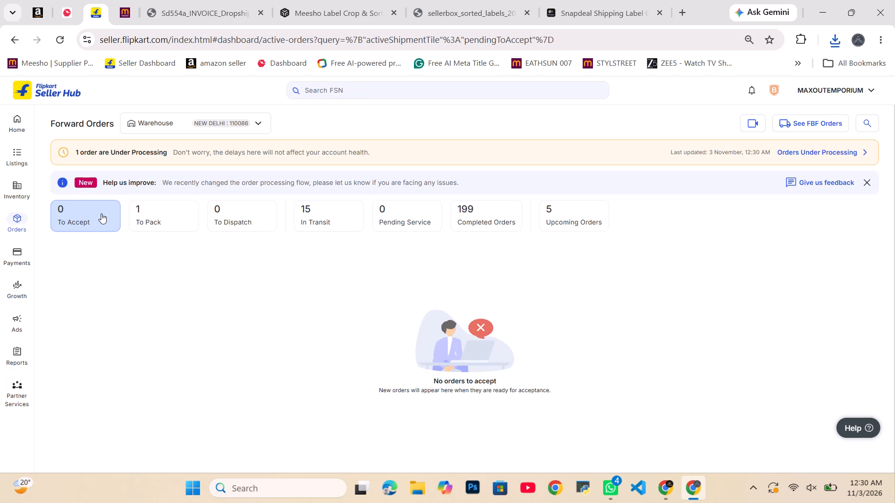
{"action": "left_click", "coordinate": [156, 219]}
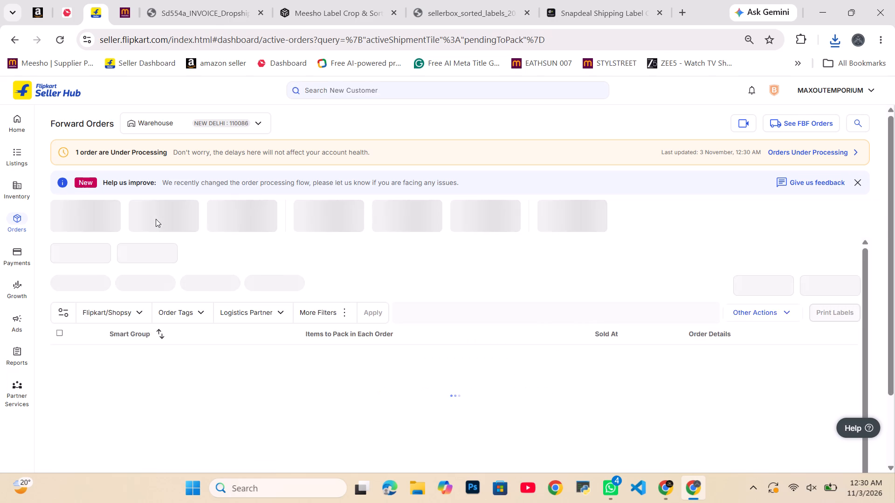
{"action": "left_click", "coordinate": [60, 287]}
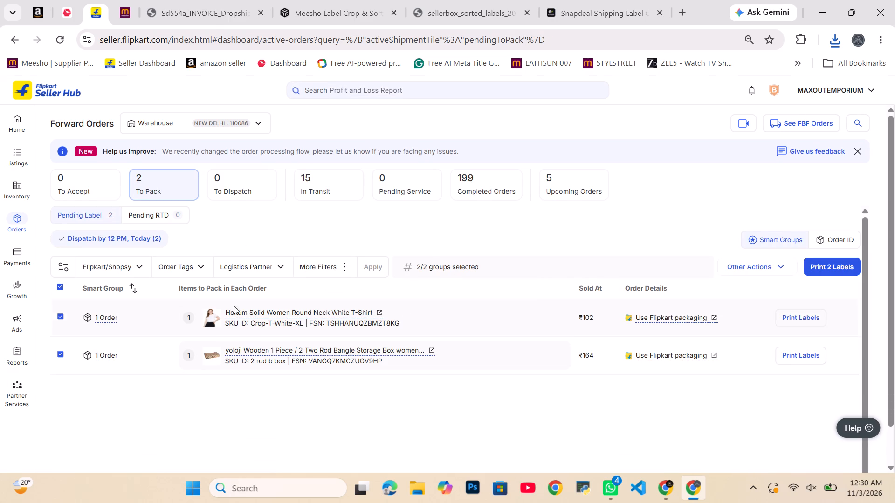
{"action": "left_click", "coordinate": [824, 269]}
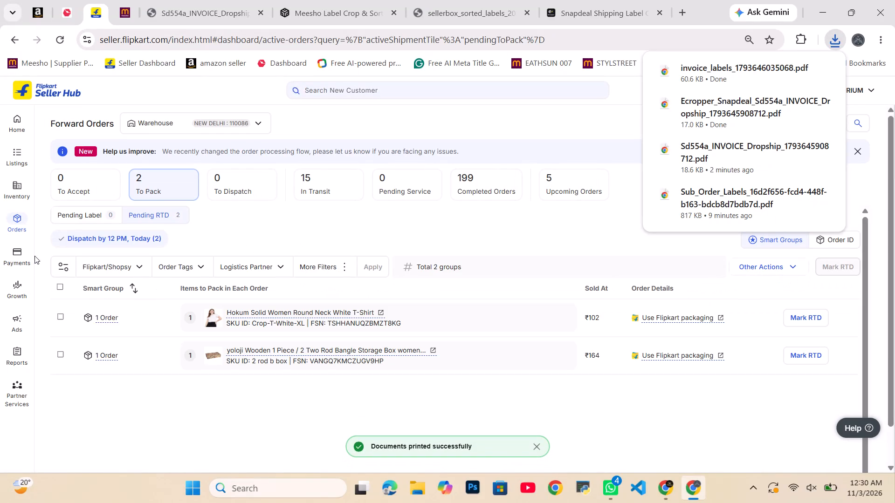
Dismiss the downloads list, select both Flipkart orders pending RTD, and mark them ready to dispatch.
{"action": "left_click", "coordinate": [327, 236]}
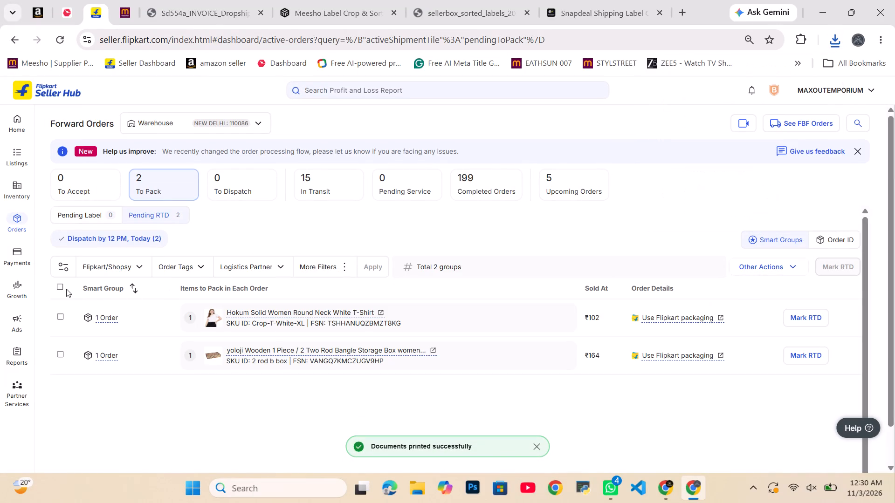
{"action": "left_click", "coordinate": [61, 288]}
{"action": "left_click", "coordinate": [810, 269]}
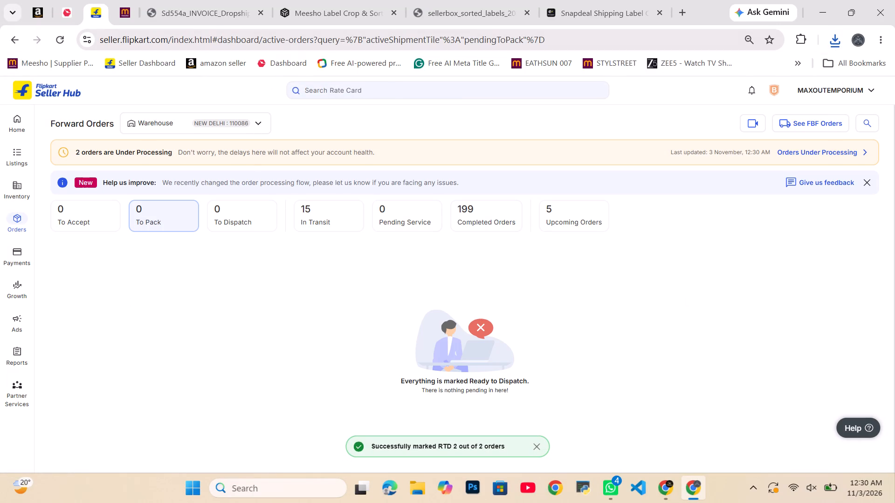
Switch to SellerBox's Flipkart label crop tool, upload invoice_labels_1793646035068.pdf, and prepare its labels.
{"action": "left_click", "coordinate": [298, 18]}
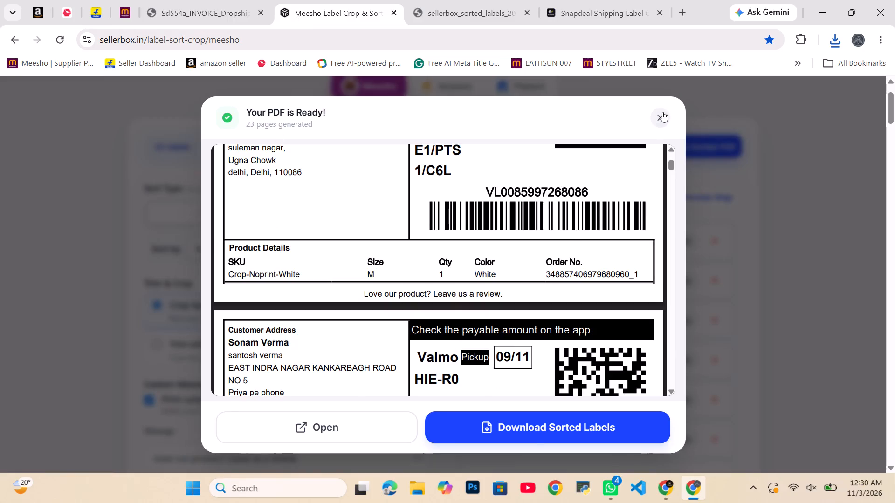
{"action": "left_click", "coordinate": [662, 112]}
{"action": "scroll", "coordinate": [437, 265], "scroll_direction": "up", "scroll_amount": 4}
{"action": "left_click", "coordinate": [532, 145]}
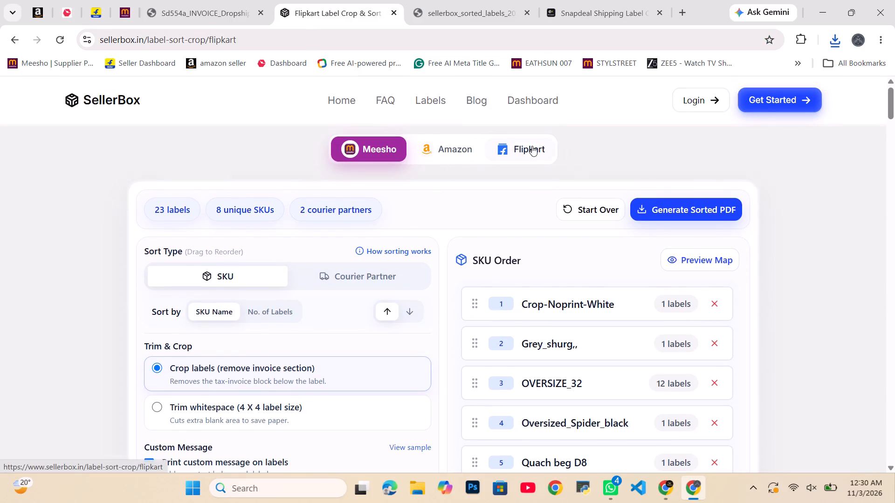
{"action": "scroll", "coordinate": [436, 230], "scroll_direction": "down", "scroll_amount": 2}
{"action": "left_click", "coordinate": [682, 212]}
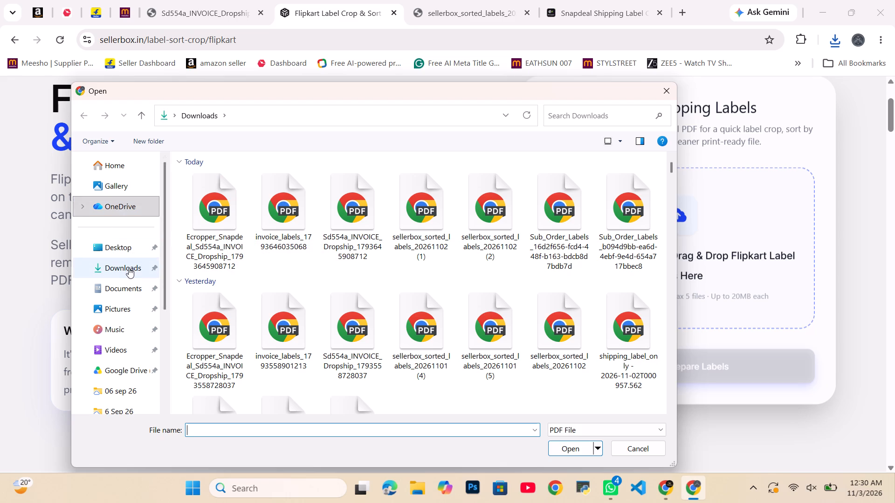
{"action": "left_click", "coordinate": [129, 268]}
{"action": "double_click", "coordinate": [209, 237]}
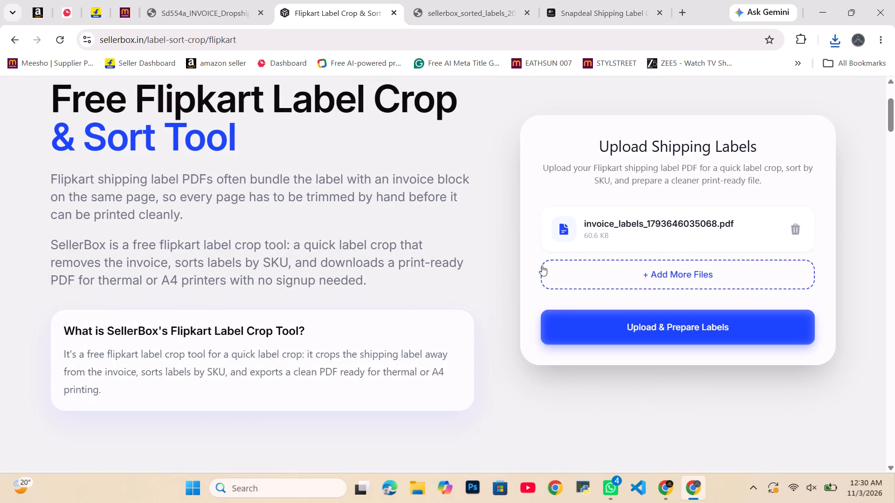
{"action": "left_click", "coordinate": [584, 317]}
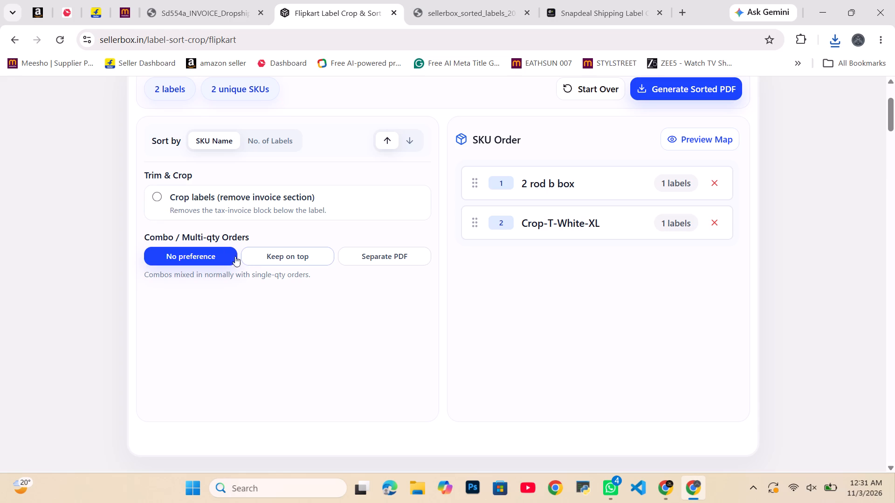
Set the Flipkart labels to be cropped without the invoice section, generate the sorted PDF, and download it.
{"action": "left_click", "coordinate": [153, 195]}
{"action": "scroll", "coordinate": [491, 256], "scroll_direction": "down", "scroll_amount": 3}
{"action": "scroll", "coordinate": [517, 282], "scroll_direction": "up", "scroll_amount": 5}
{"action": "left_click", "coordinate": [673, 208]}
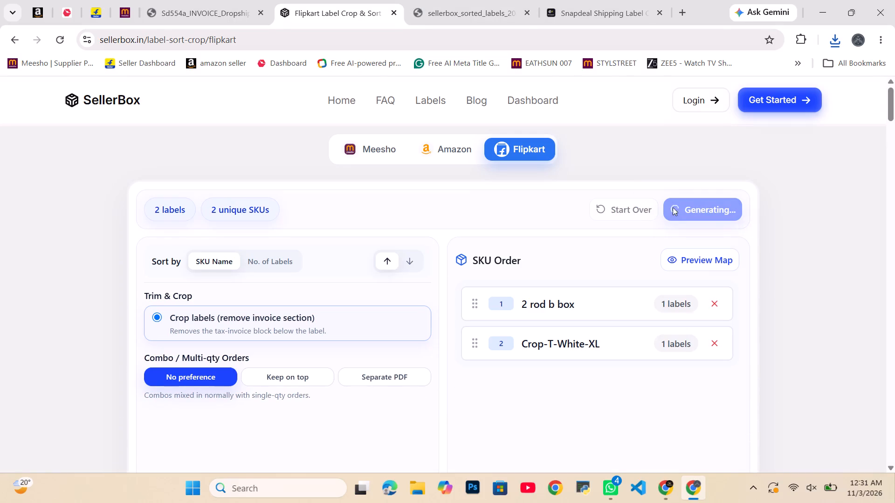
{"action": "scroll", "coordinate": [497, 360], "scroll_direction": "down", "scroll_amount": 2}
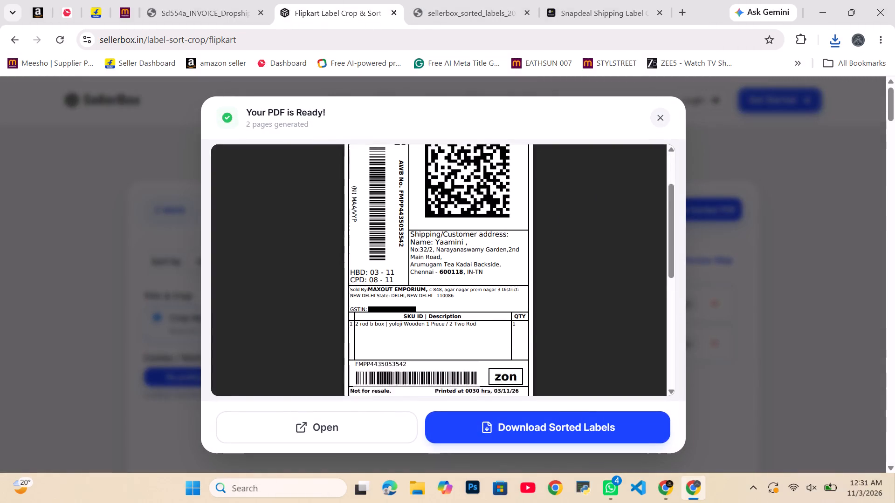
{"action": "left_click", "coordinate": [533, 427]}
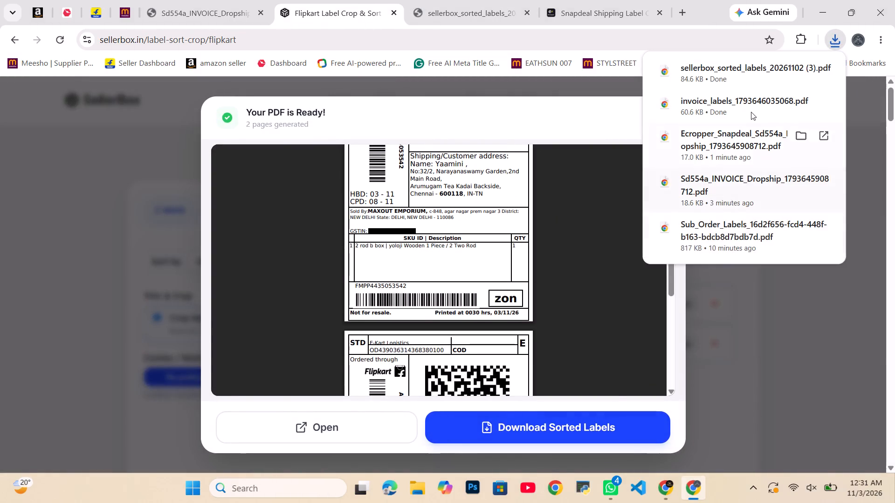
Open the downloaded sellerbox_sorted_labels_20261102 (3).pdf and print the Flipkart shipping labels.
{"action": "left_click", "coordinate": [748, 77]}
{"action": "left_click", "coordinate": [854, 91]}
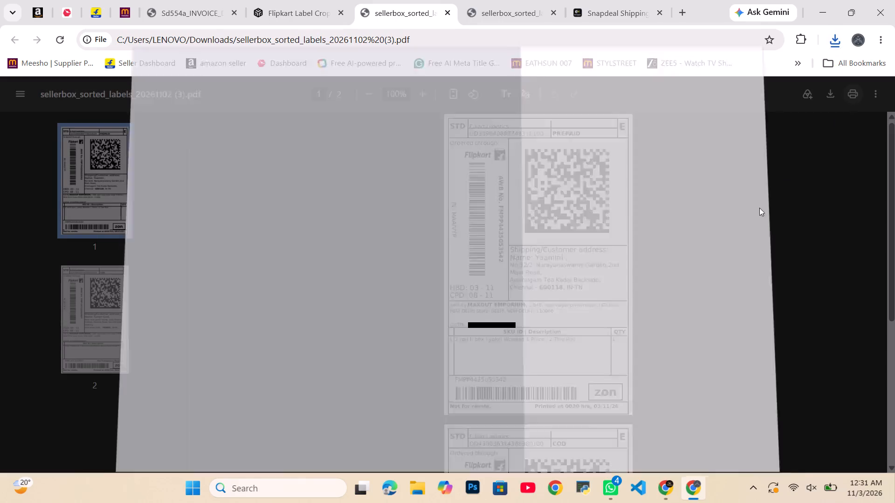
{"action": "left_click", "coordinate": [669, 438]}
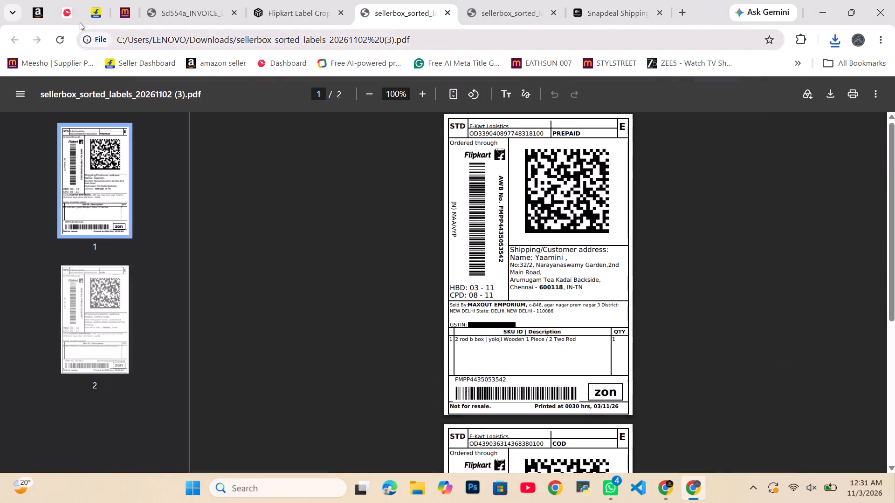
Return to Flipkart Seller Hub and view the orders under To Dispatch.
{"action": "left_click", "coordinate": [99, 18]}
{"action": "left_click", "coordinate": [249, 226]}
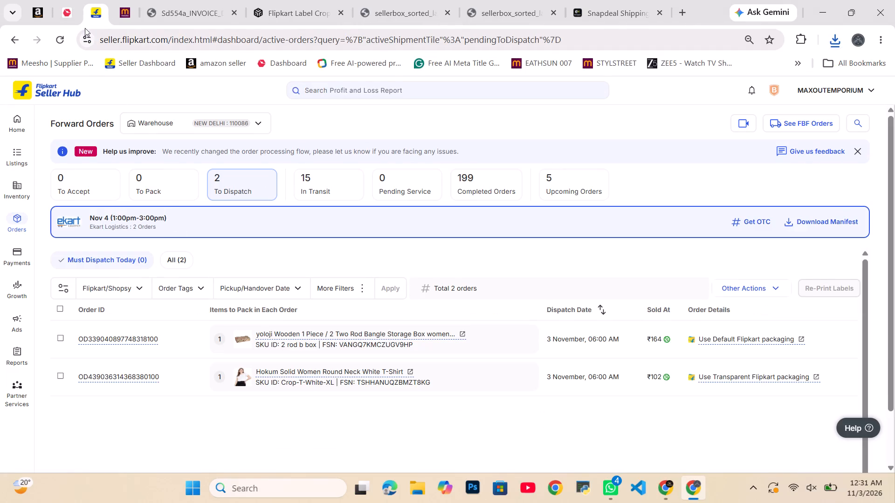
Switch to Amazon Seller Central, check the Easy Ship orders under Cancelled and Unshipped, and close the browser window.
{"action": "left_click", "coordinate": [40, 0]}
{"action": "left_click", "coordinate": [183, 223]}
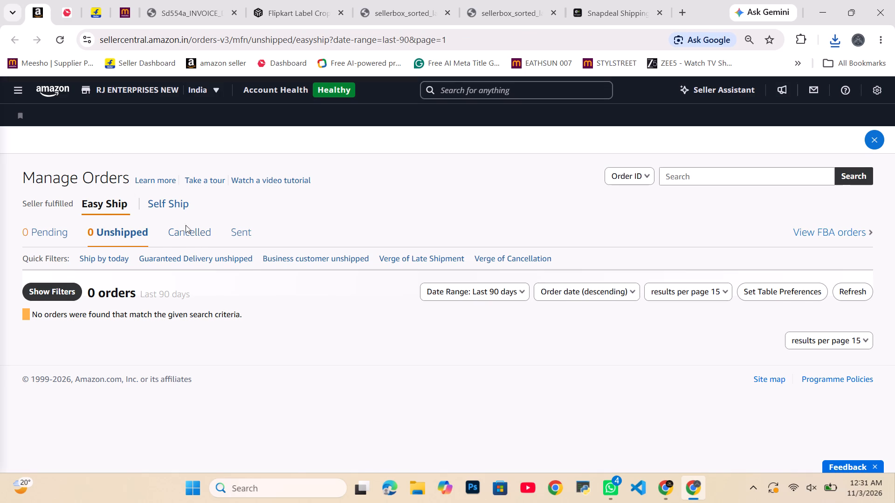
{"action": "left_click", "coordinate": [186, 233]}
{"action": "left_click", "coordinate": [137, 232]}
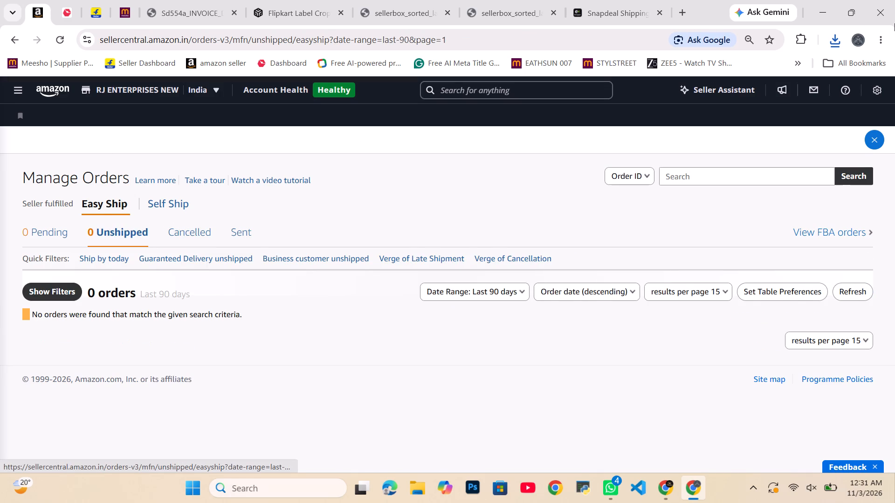
{"action": "left_click", "coordinate": [894, 0]}
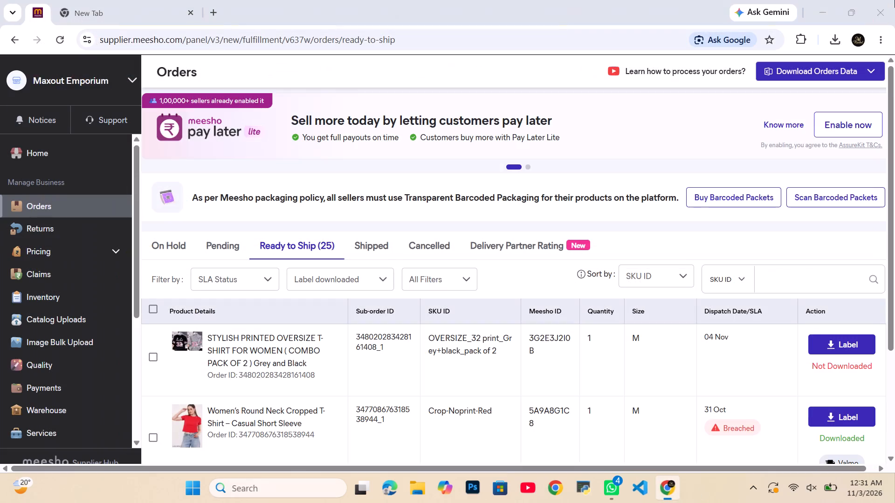
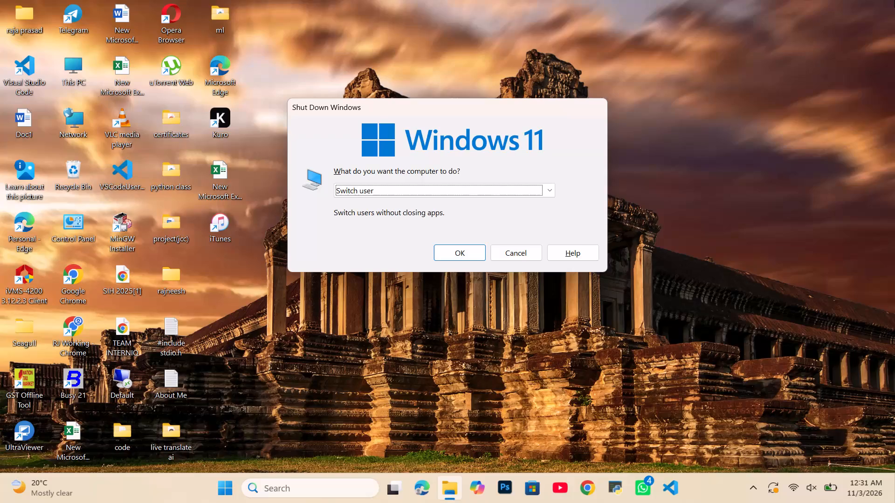
Select Shut down as the action for the computer in the Shut Down Windows dialog.
{"action": "key", "text": "Down"}
{"action": "key", "text": "Down"}
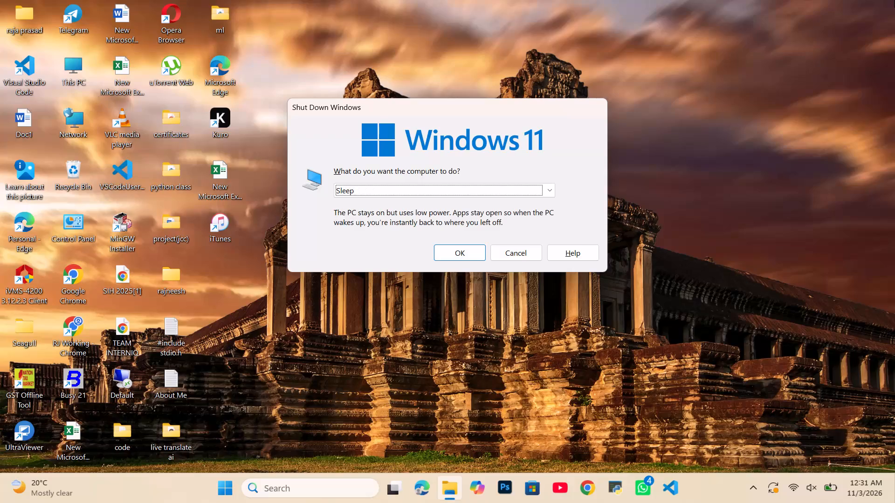
{"action": "key", "text": "Down"}
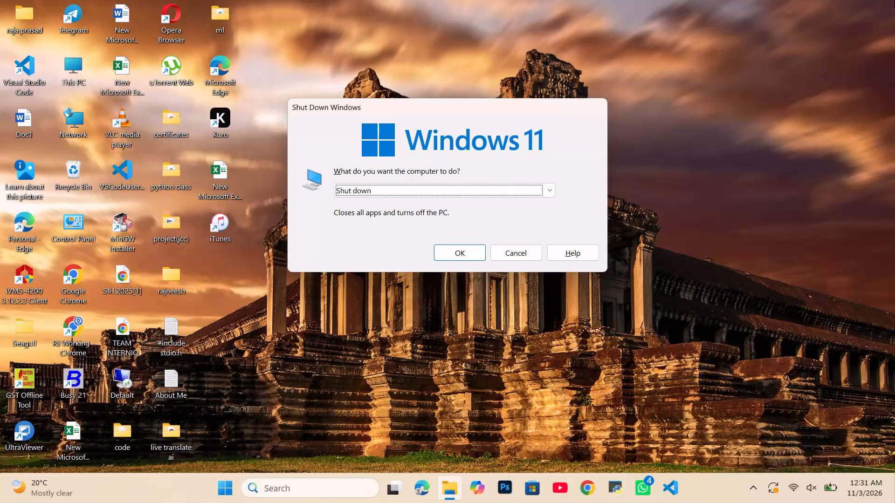